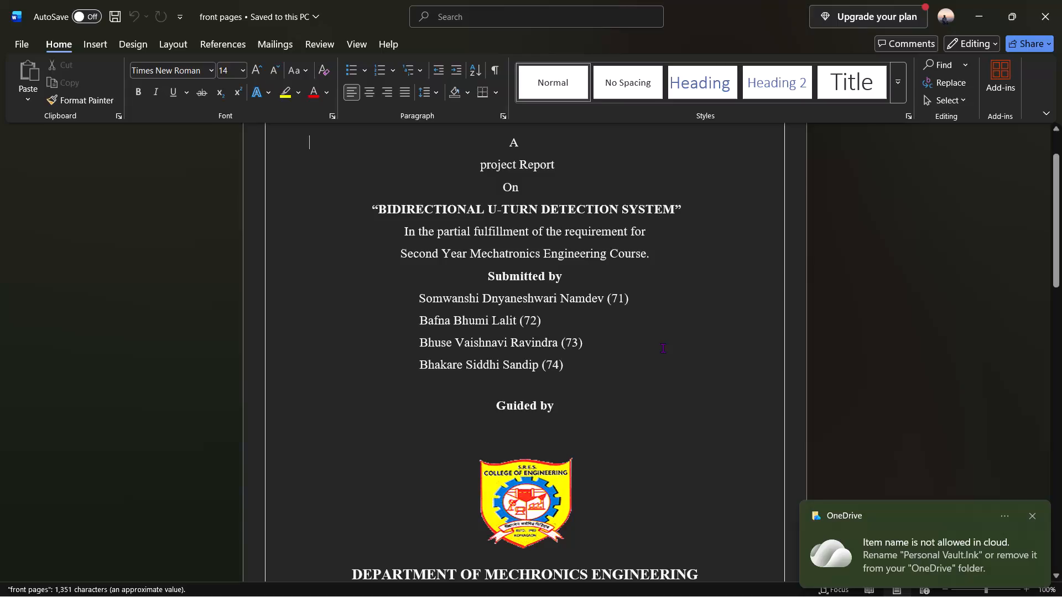
Erase the project title “BIDIRECTIONAL U-TURN DETECTION SYSTEM” on the report's cover page, working backward from its end inside the closing quotation mark.
scroll(658, 313, up, 3)
scroll(658, 313, down, 1)
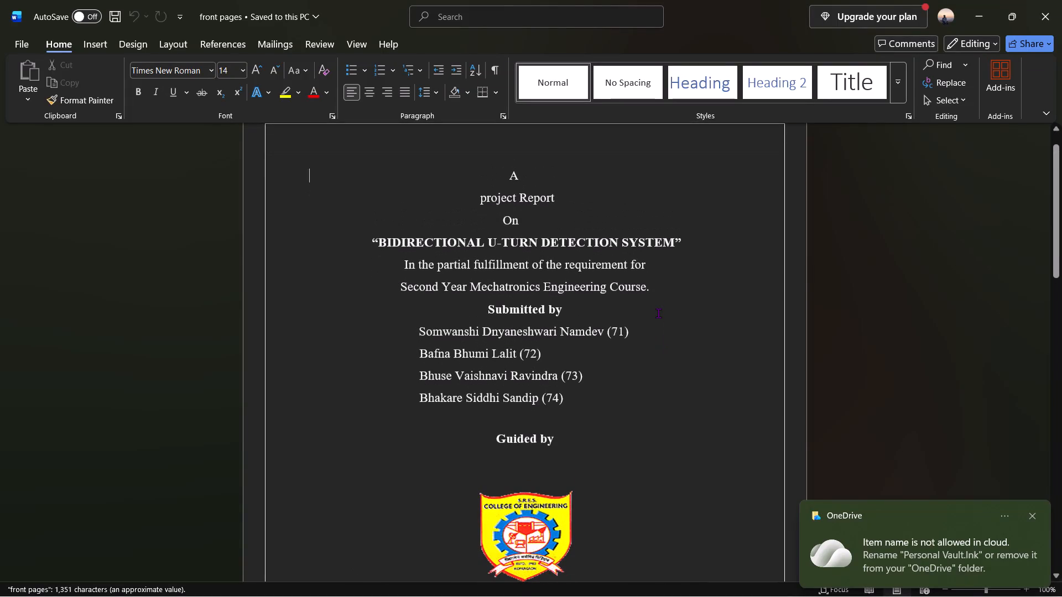
click(672, 243)
key(BackSpace)
key(BackSpace)
key(BackSpace)
key(BackSpace)
key(BackSpace)
key(BackSpace)
key(BackSpace)
key(BackSpace)
key(BackSpace)
key(BackSpace)
key(BackSpace)
key(BackSpace)
key(BackSpace)
key(BackSpace)
key(BackSpace)
key(BackSpace)
key(BackSpace)
key(BackSpace)
key(BackSpace)
key(BackSpace)
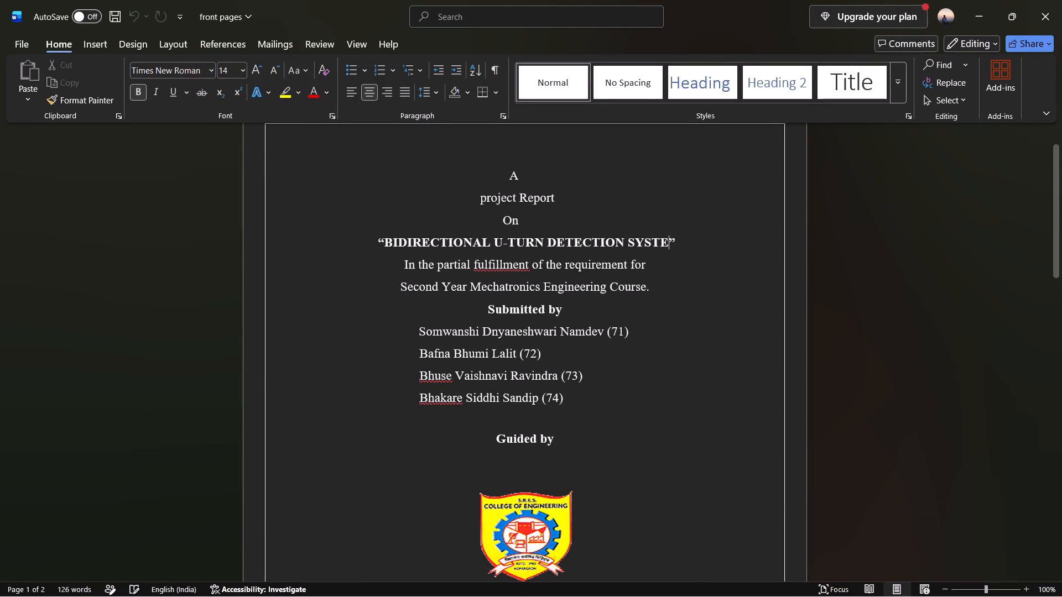
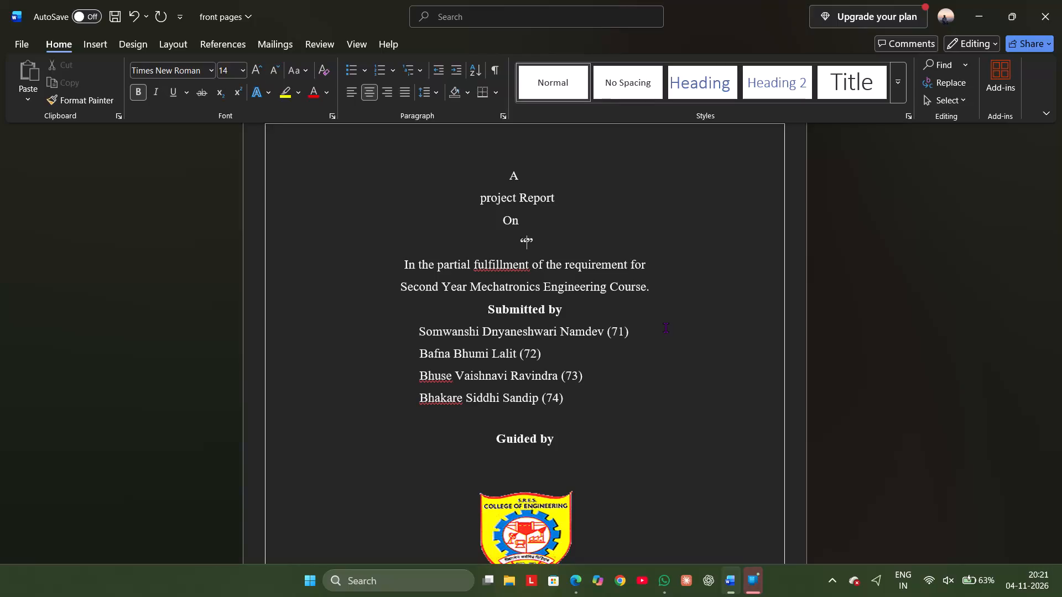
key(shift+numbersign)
key(BackSpace)
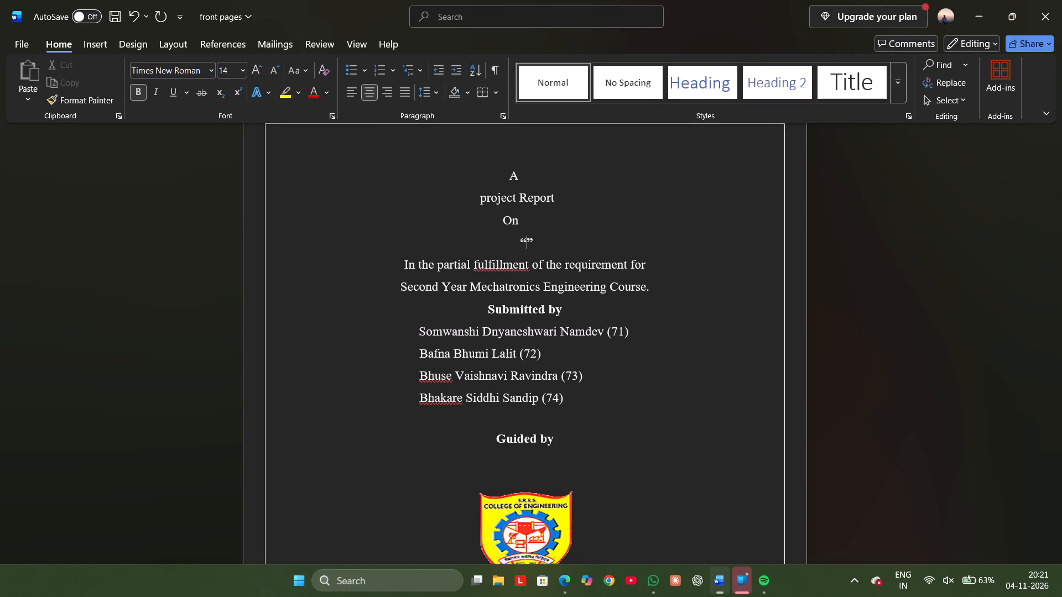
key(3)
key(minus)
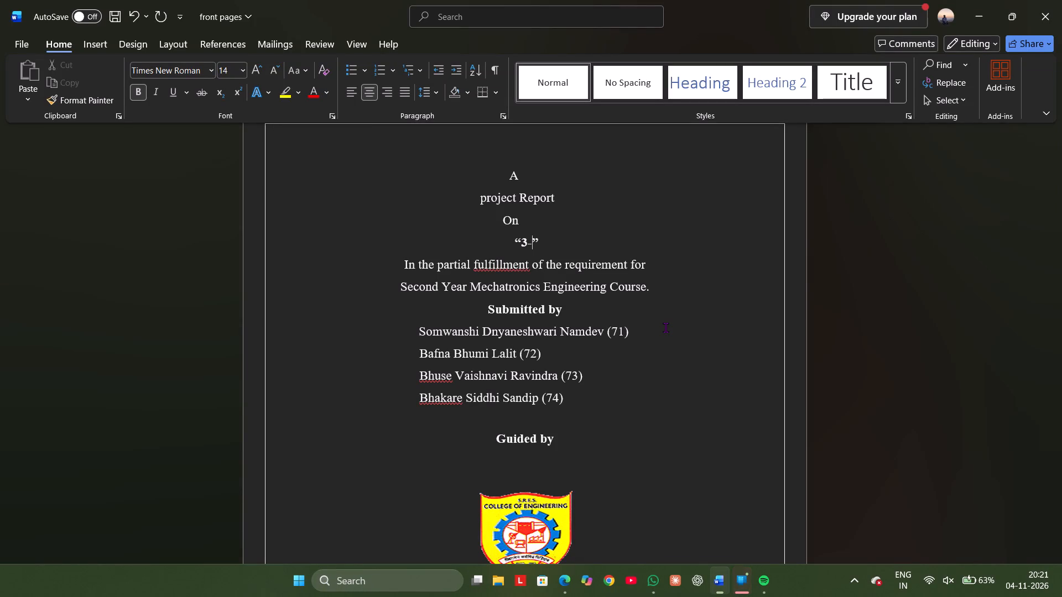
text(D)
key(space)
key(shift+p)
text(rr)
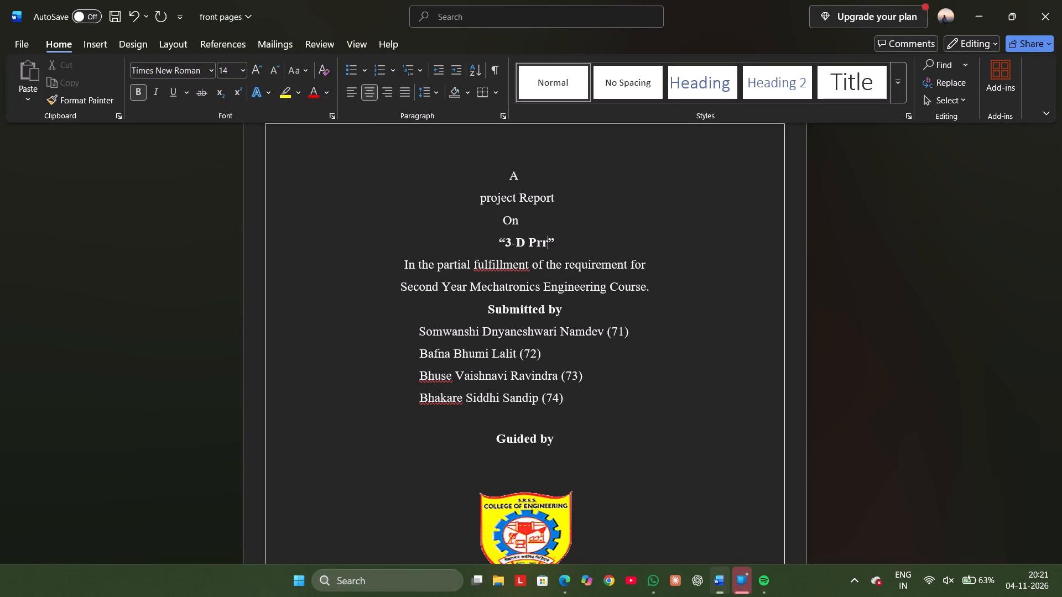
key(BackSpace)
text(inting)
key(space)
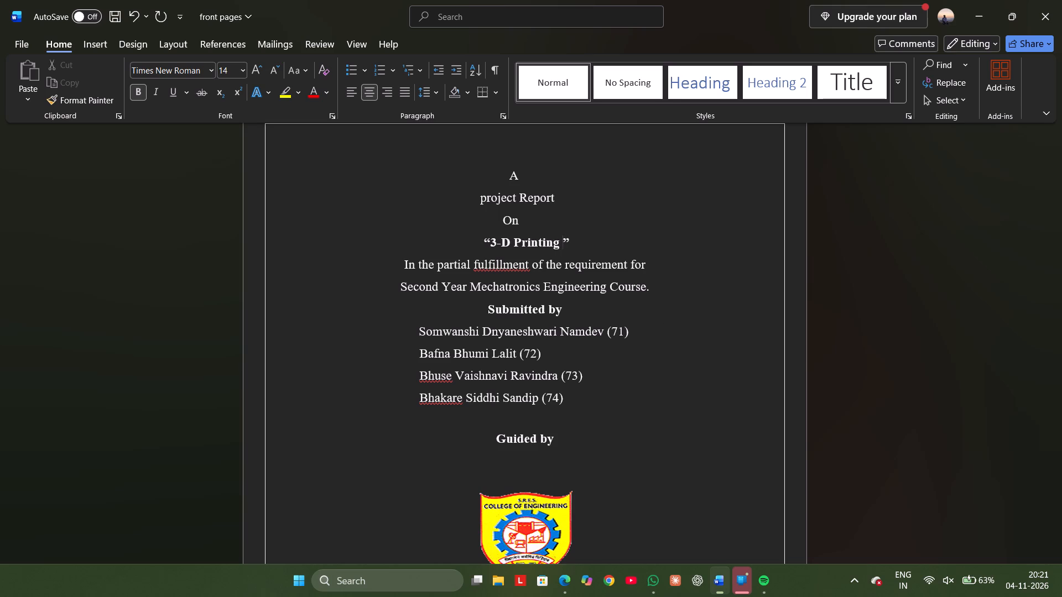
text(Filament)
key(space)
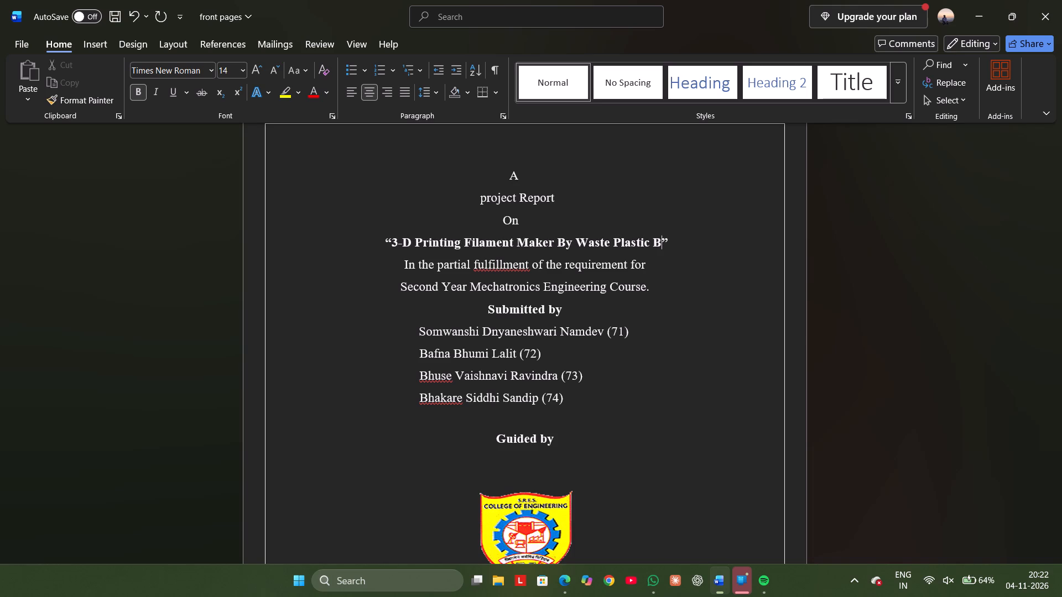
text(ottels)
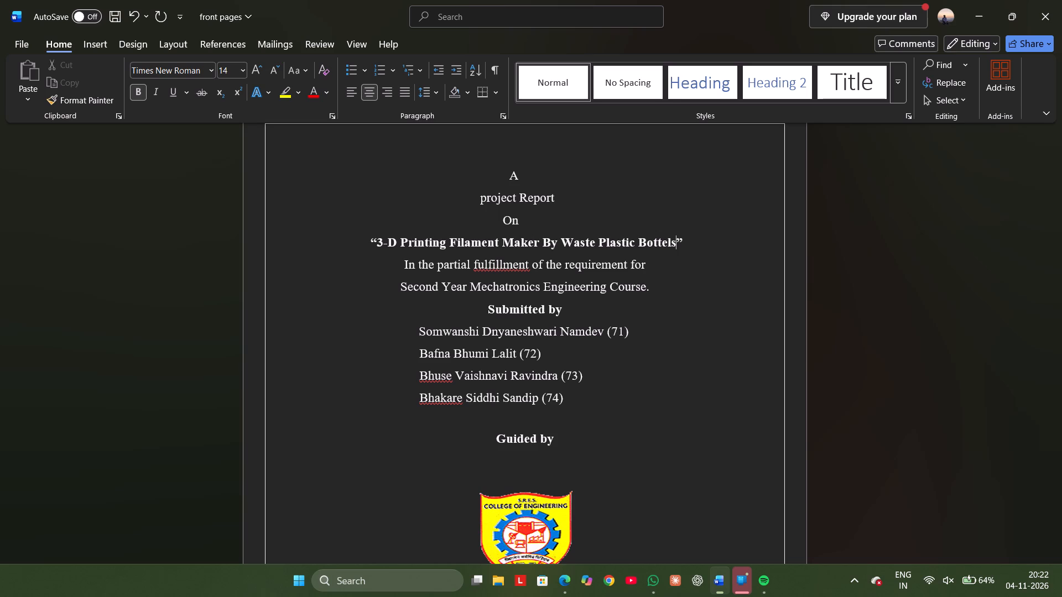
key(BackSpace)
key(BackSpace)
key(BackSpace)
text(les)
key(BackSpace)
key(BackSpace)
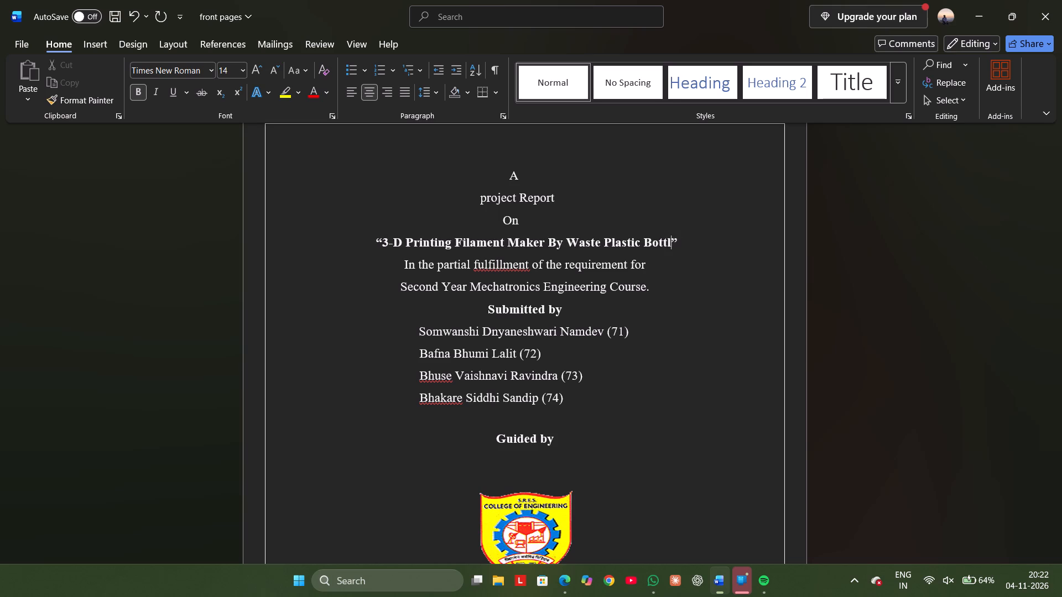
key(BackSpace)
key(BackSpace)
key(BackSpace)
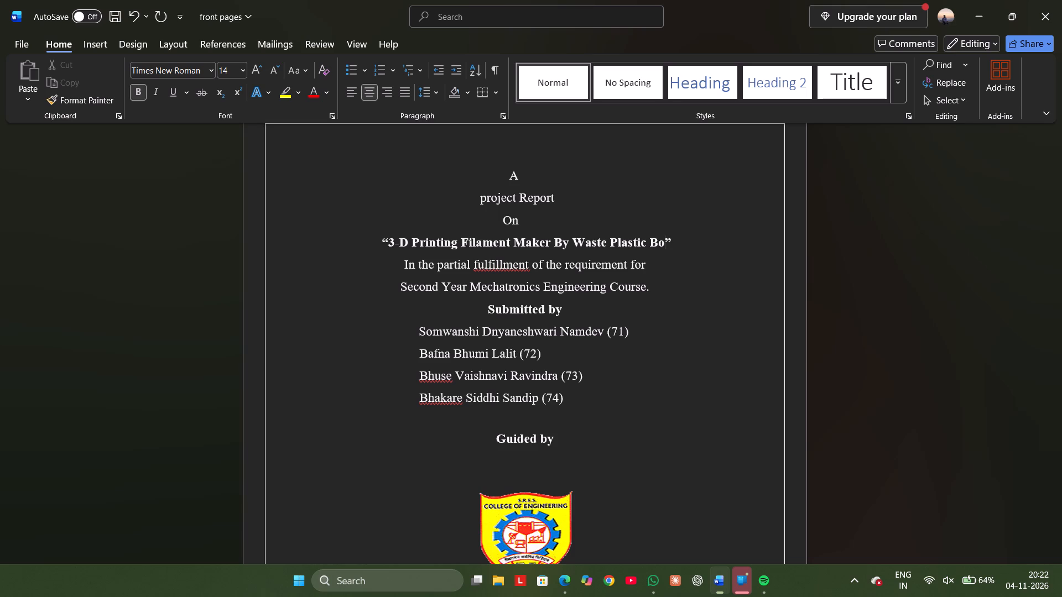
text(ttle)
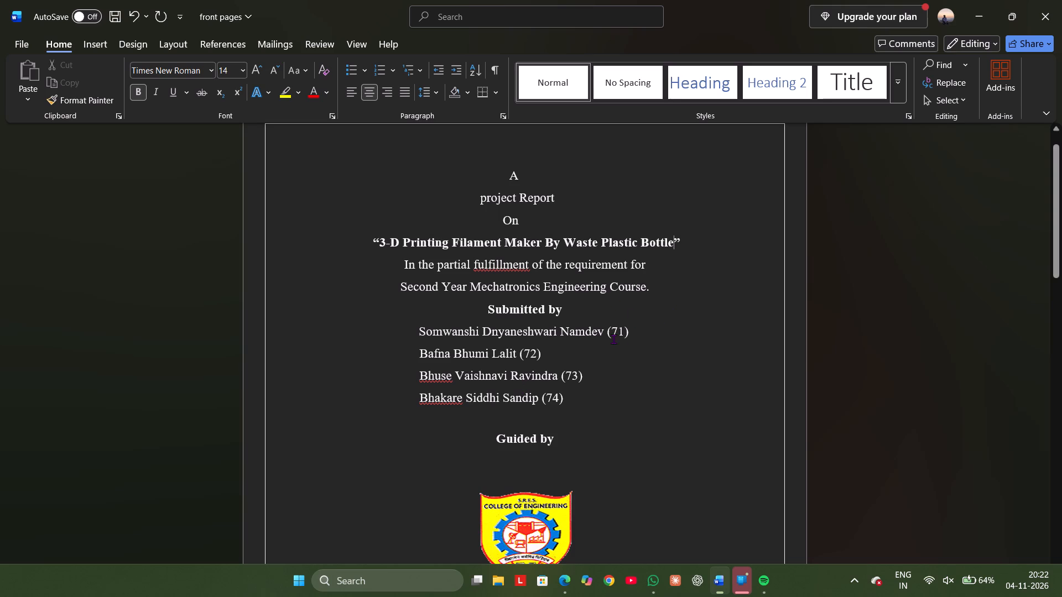
Change the number in parentheses on the first line under “Submitted by” to 60.
drag(624, 334, 615, 334)
drag(615, 334, 611, 334)
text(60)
Replace the first student's name under “Submitted by” with the new team member's full name, keeping the number in parentheses.
drag(601, 332, 430, 326)
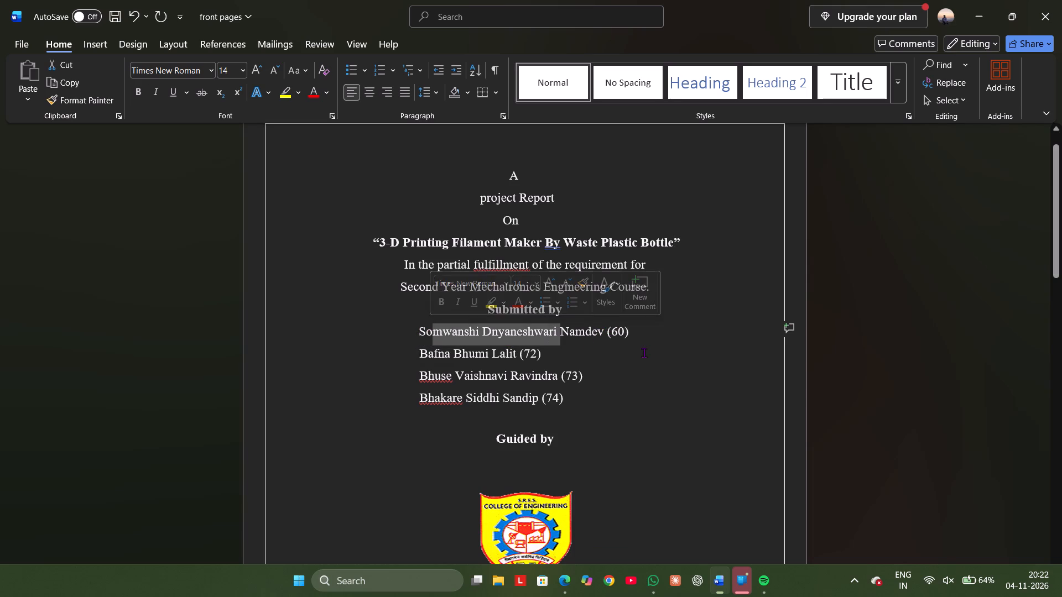
drag(605, 333, 440, 329)
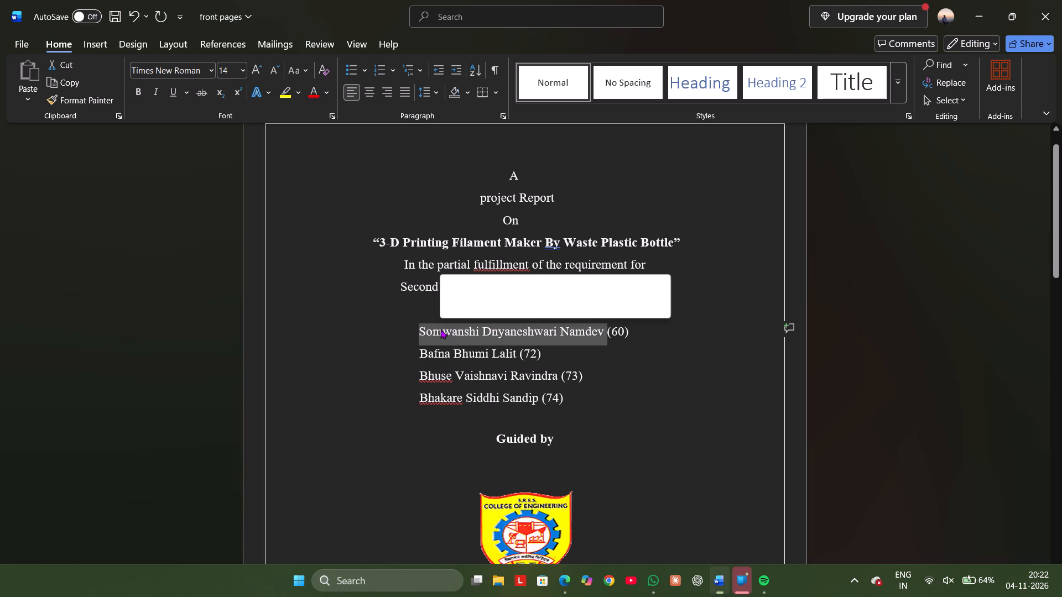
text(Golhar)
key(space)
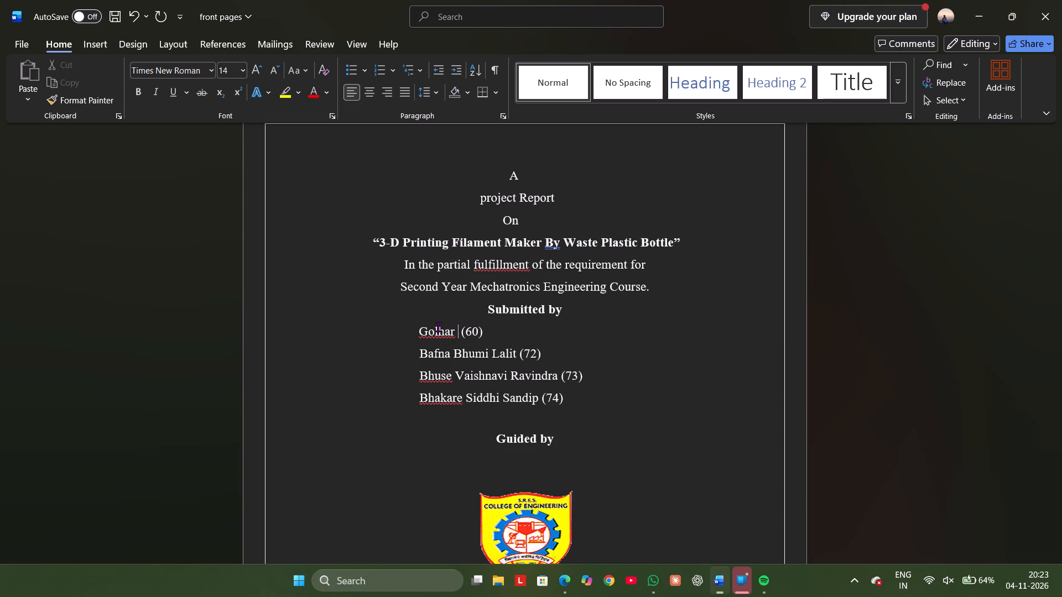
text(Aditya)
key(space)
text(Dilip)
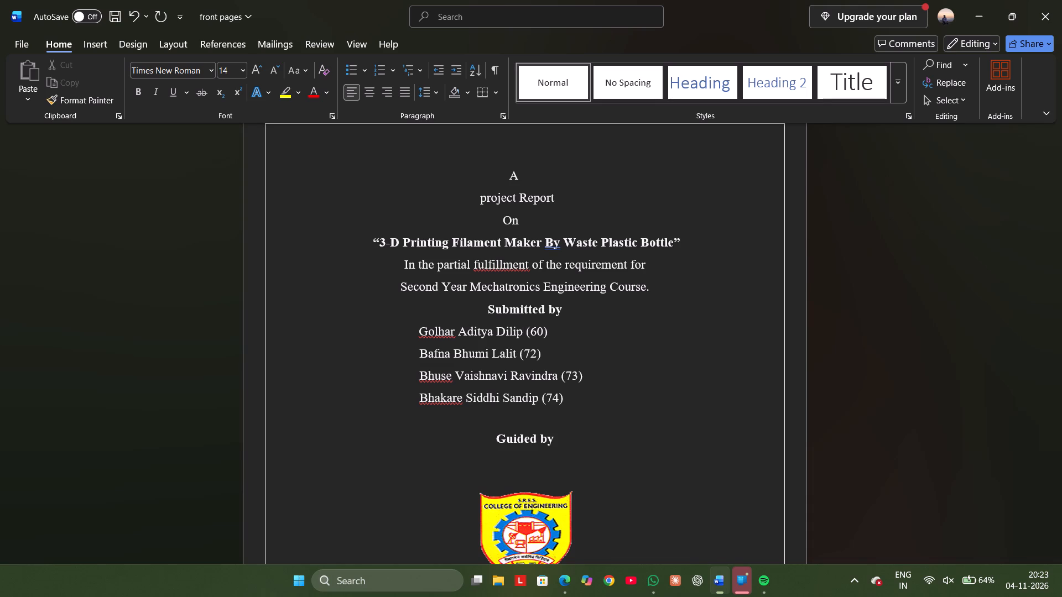
Change the number in parentheses on the second line under “Submitted by” to 24.
click(540, 355)
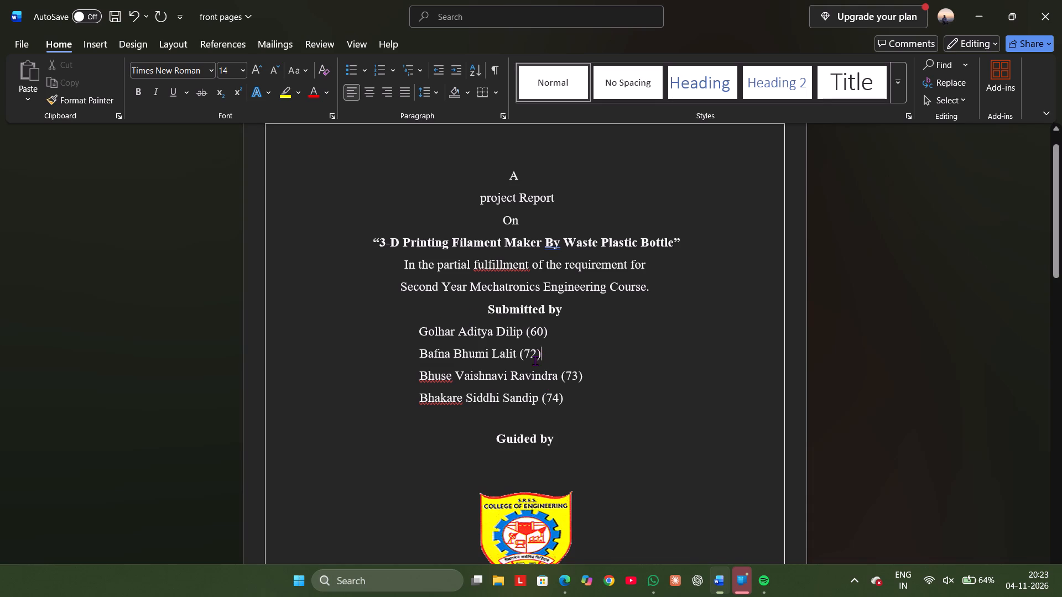
click(535, 359)
key(BackSpace)
key(BackSpace)
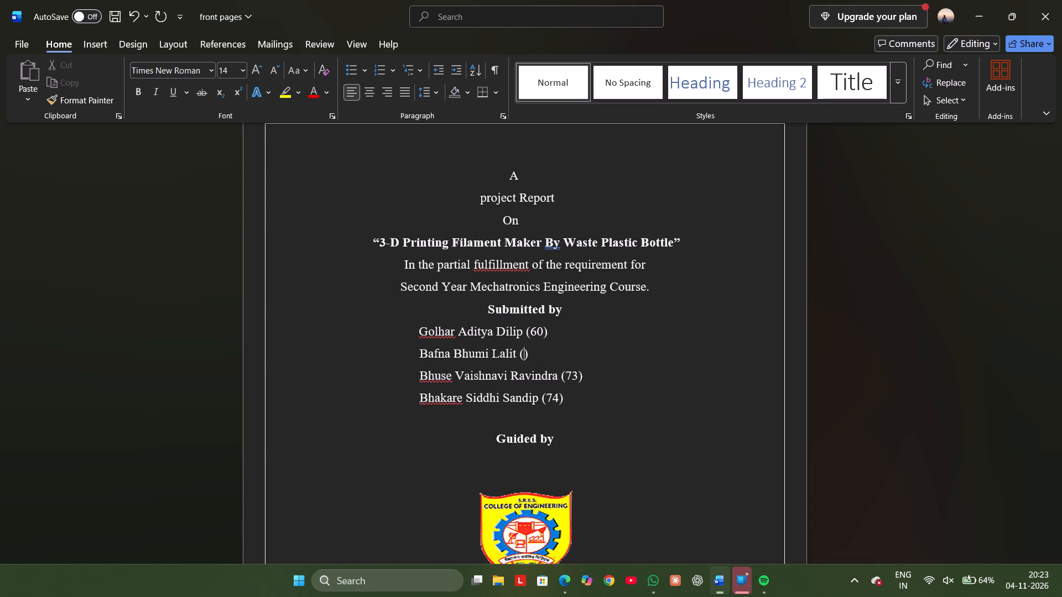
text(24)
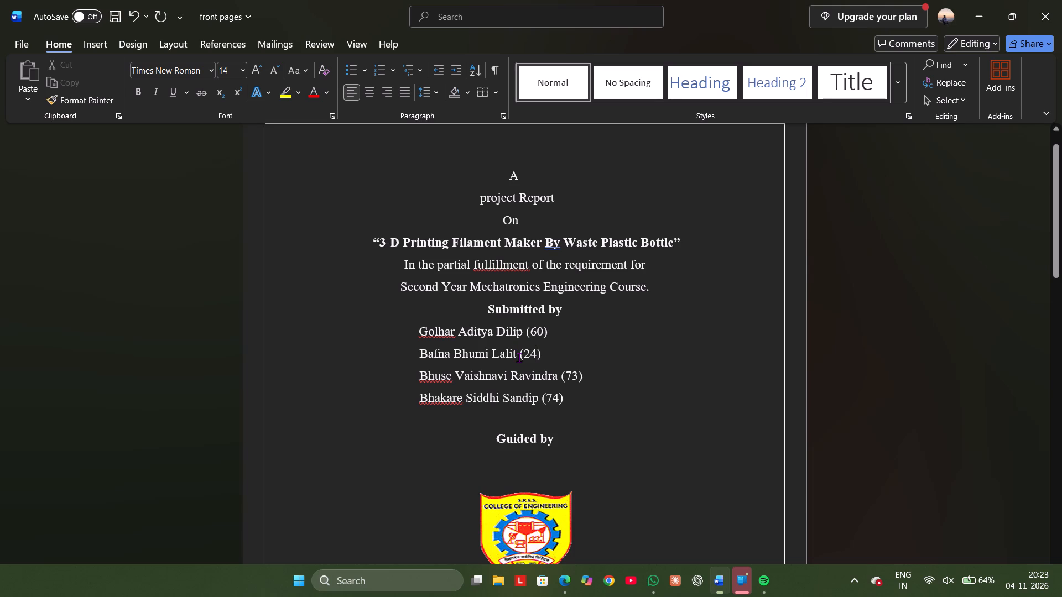
Replace the second student's name under “Submitted by” with the new team member's full name, keeping the number in parentheses.
drag(519, 357, 433, 355)
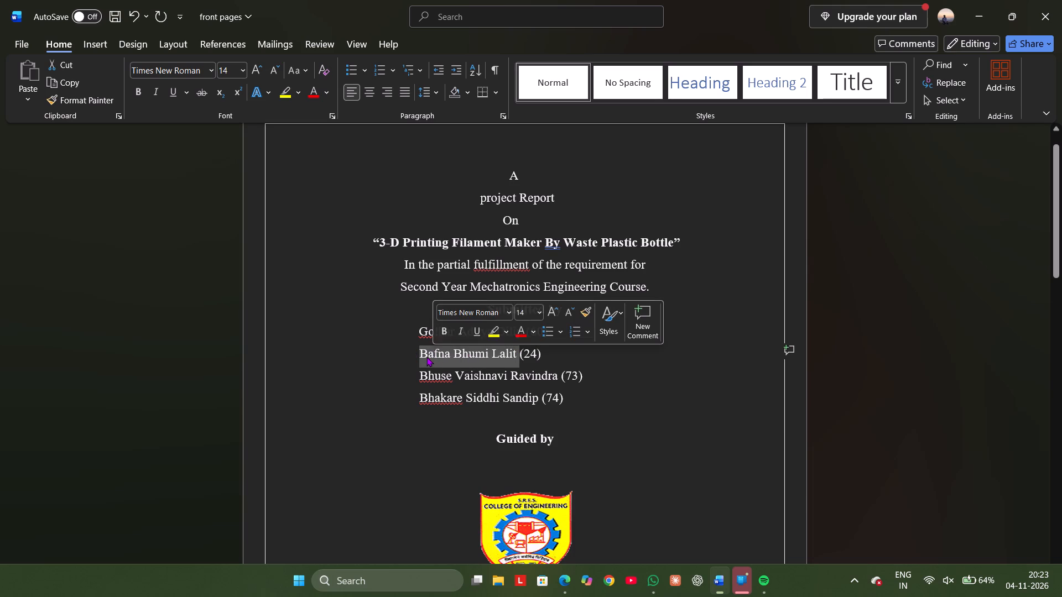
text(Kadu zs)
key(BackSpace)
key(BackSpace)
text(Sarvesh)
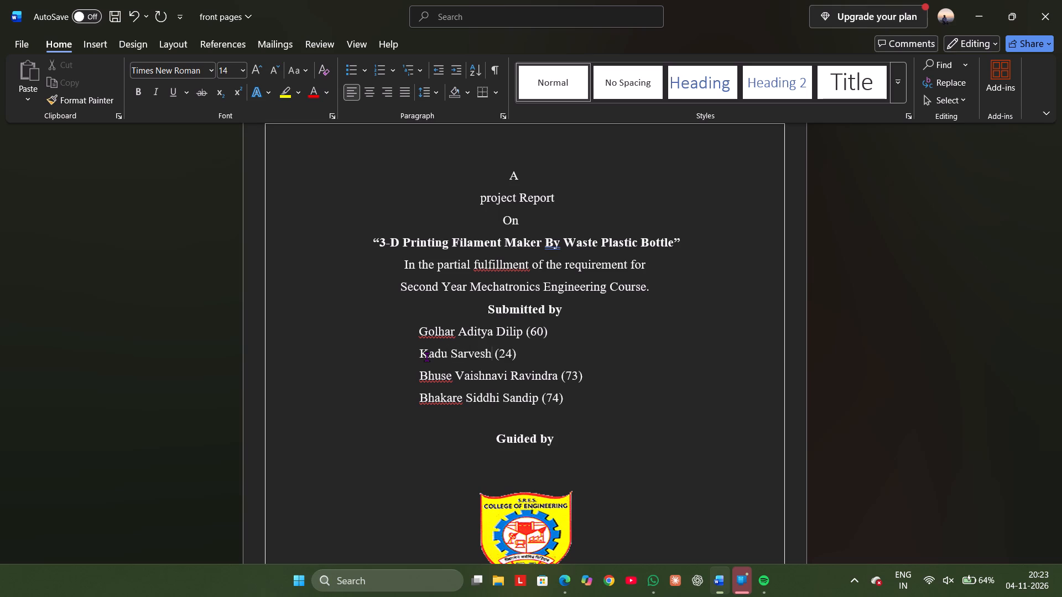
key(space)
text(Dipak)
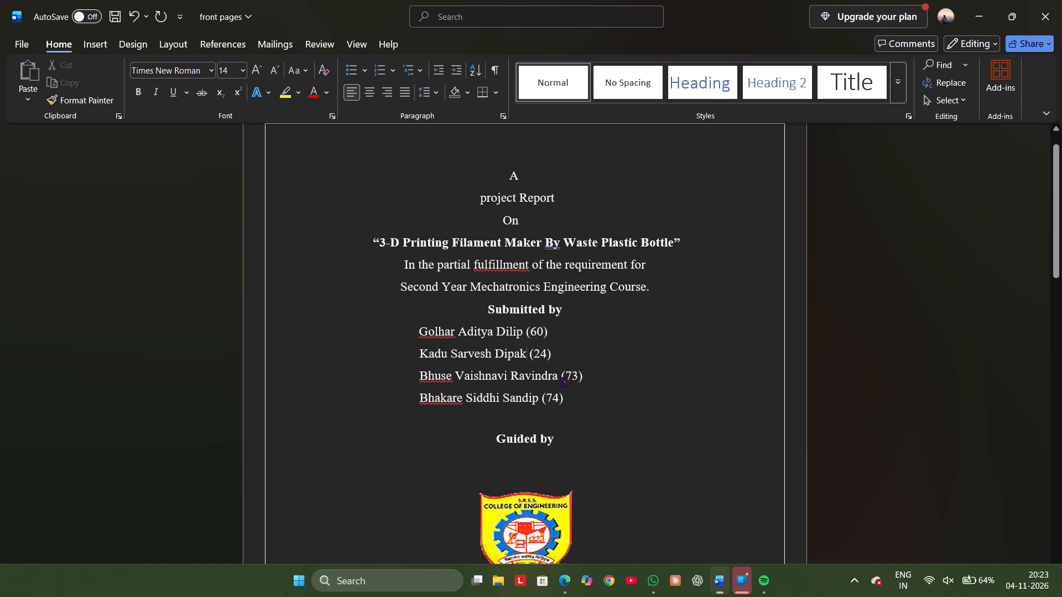
Replace the third student's name under “Submitted by” with the new team member's full name, keeping the number in parentheses.
drag(559, 376, 485, 379)
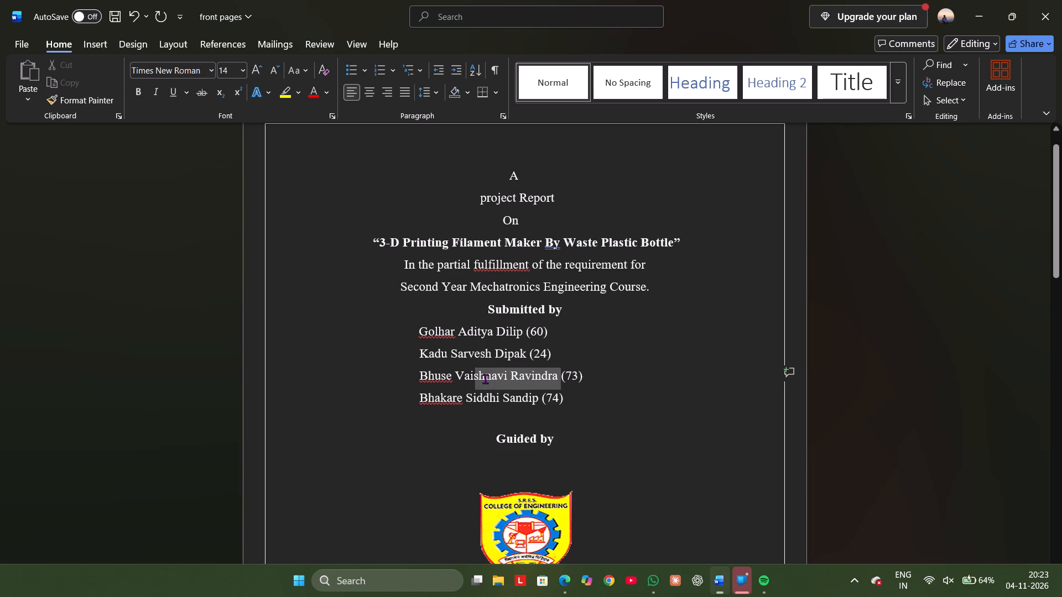
drag(485, 379, 425, 375)
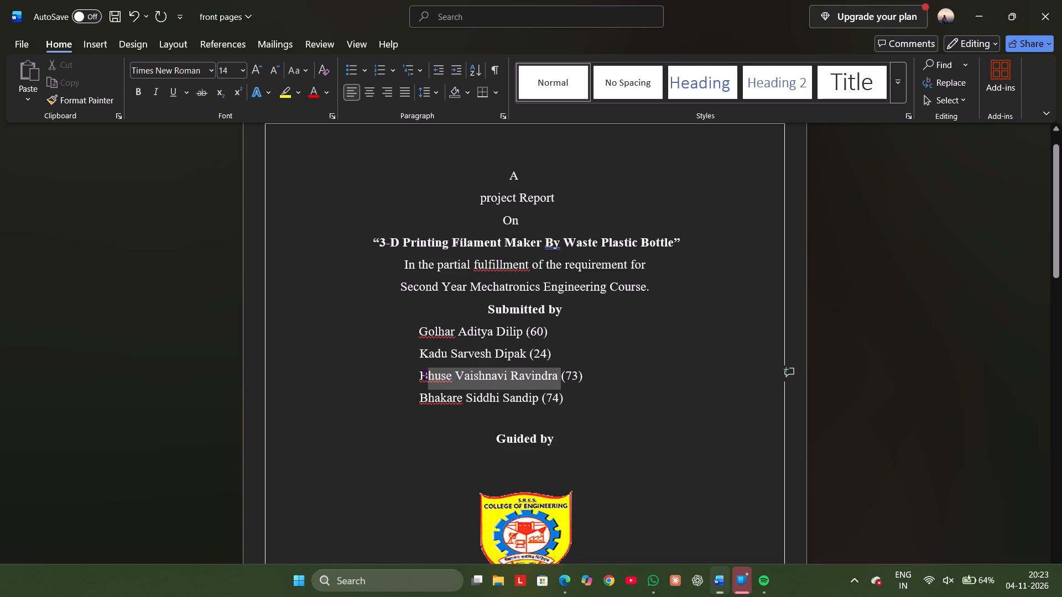
drag(425, 375, 426, 371)
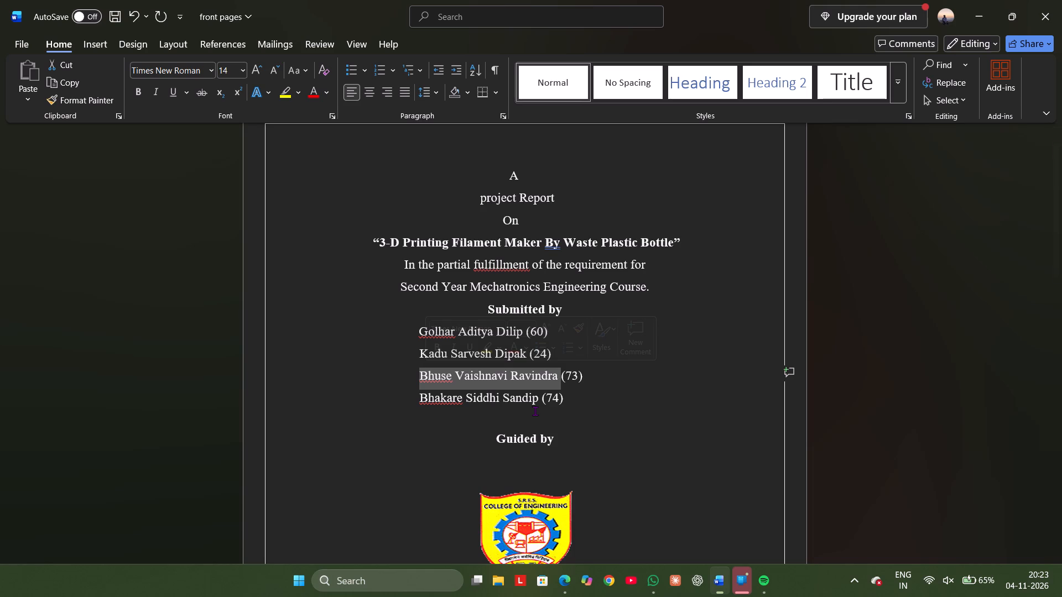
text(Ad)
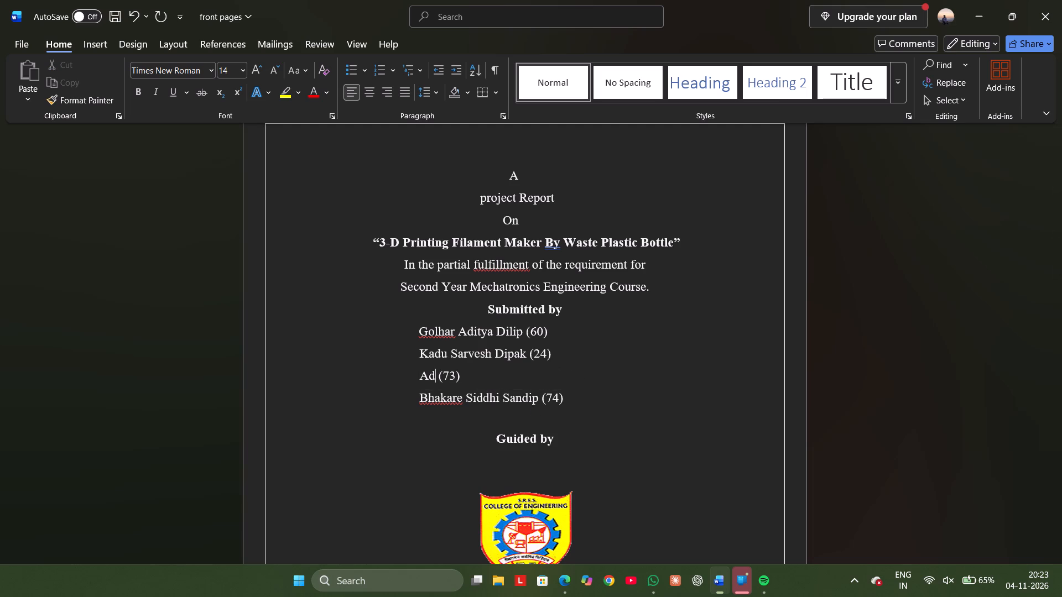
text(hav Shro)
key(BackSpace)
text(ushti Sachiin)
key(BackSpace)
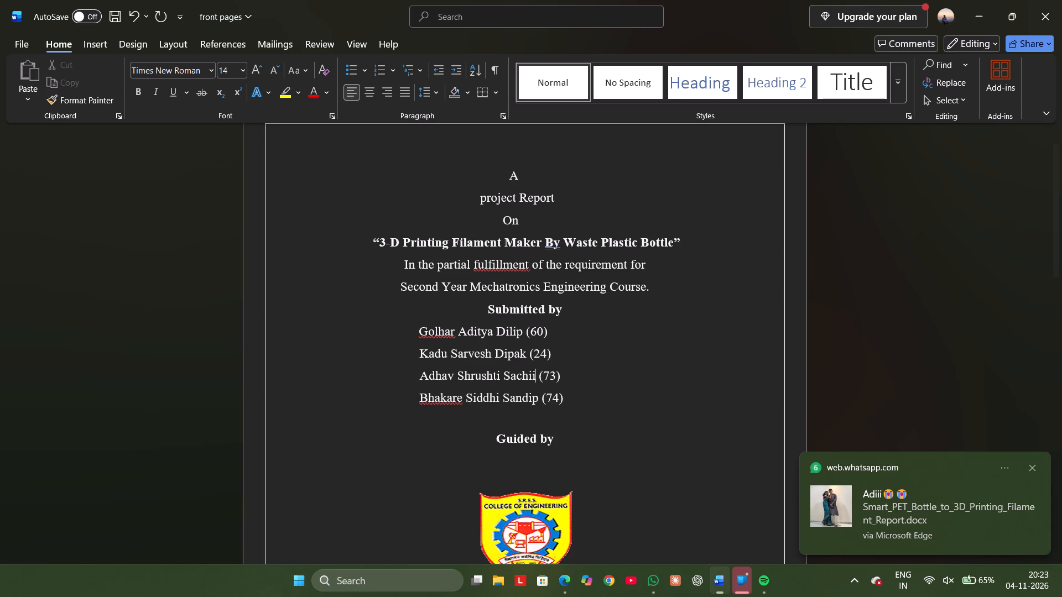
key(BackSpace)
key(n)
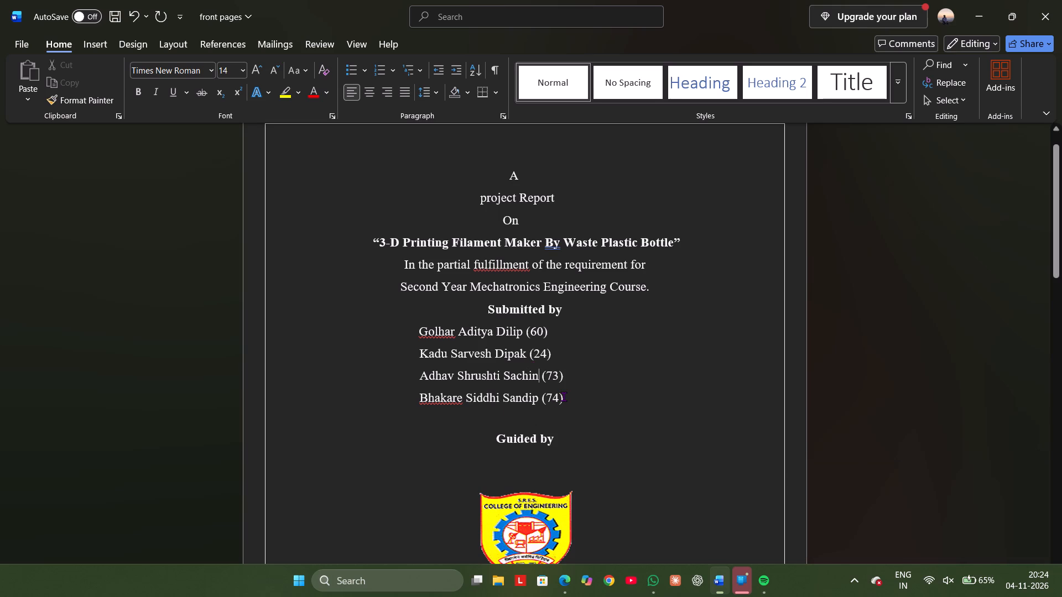
Change the number in parentheses on the third line under “Submitted by” to 38.
click(559, 377)
key(BackSpace)
key(BackSpace)
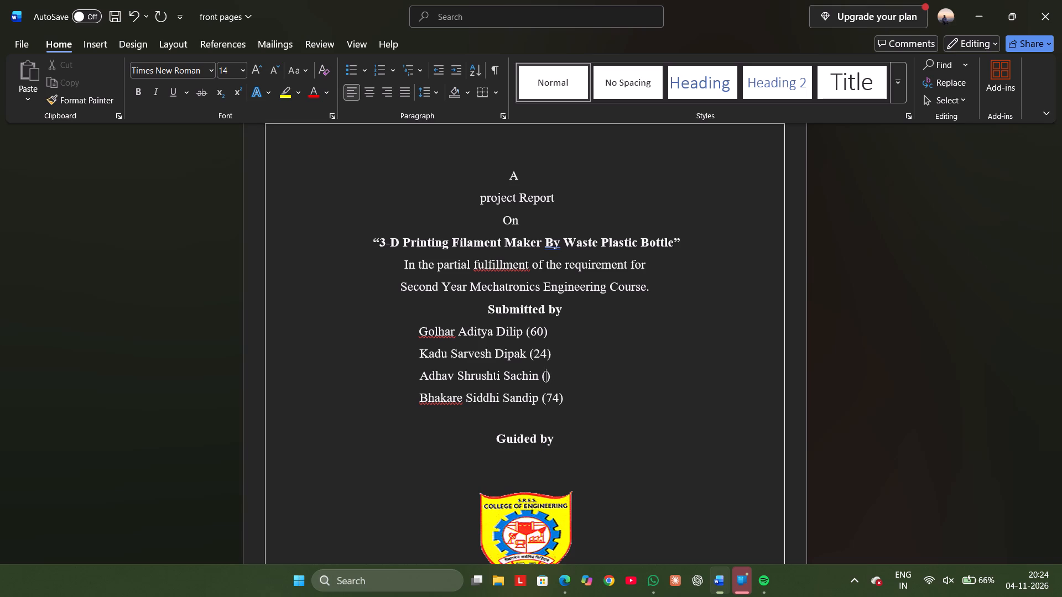
scroll(601, 323, down, 2)
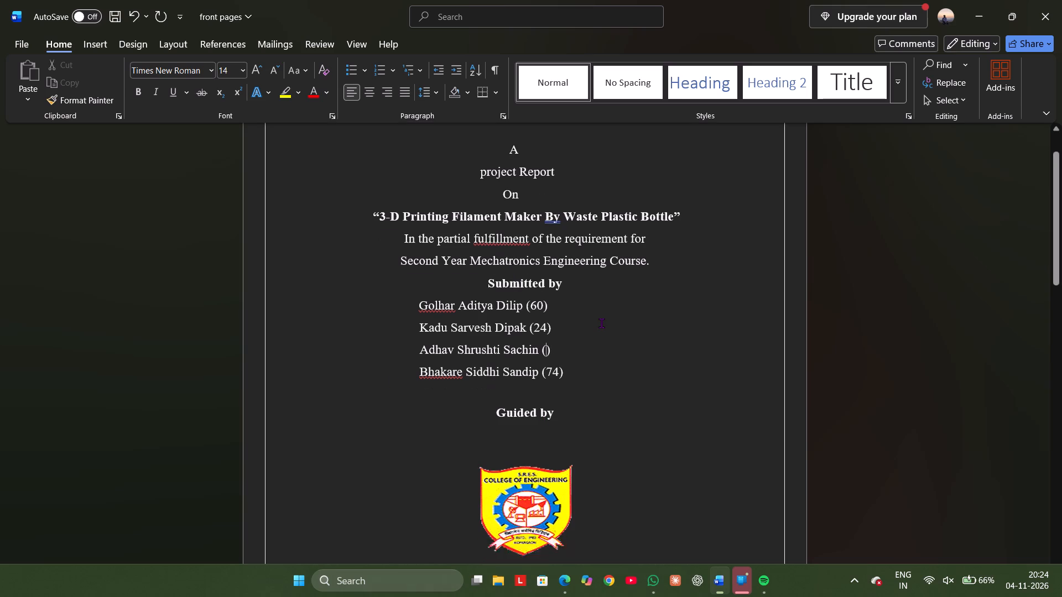
scroll(601, 323, down, 5)
scroll(601, 323, up, 5)
scroll(601, 323, down, 7)
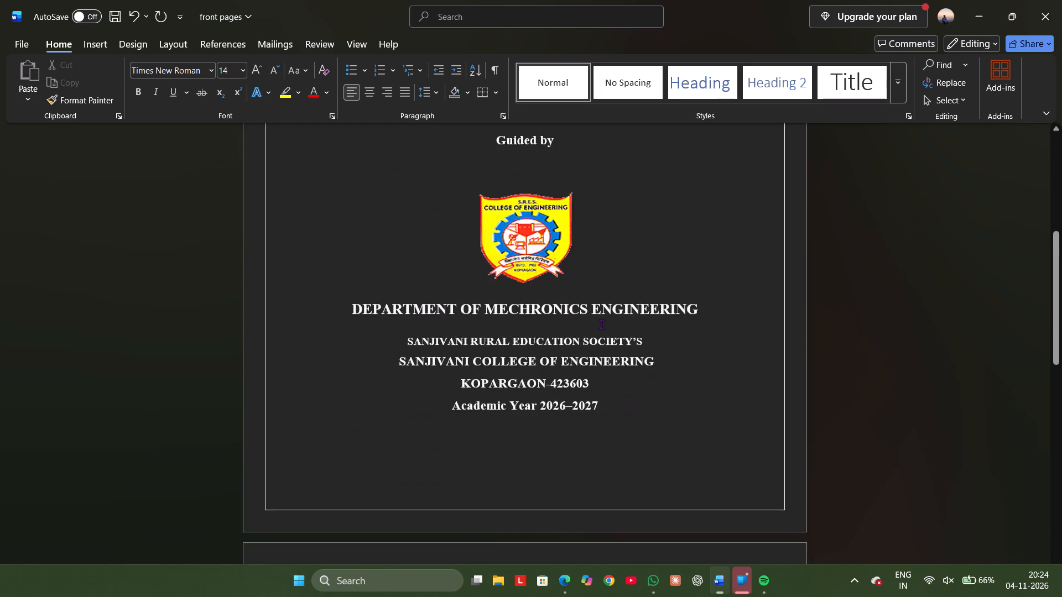
scroll(601, 324, down, 20)
scroll(601, 325, up, 11)
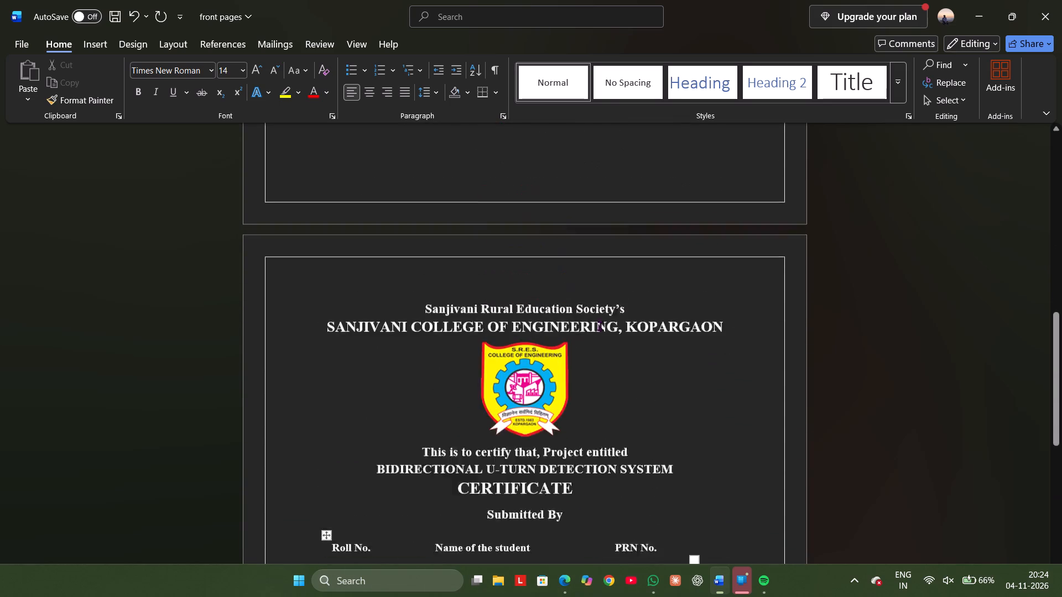
scroll(600, 326, up, 13)
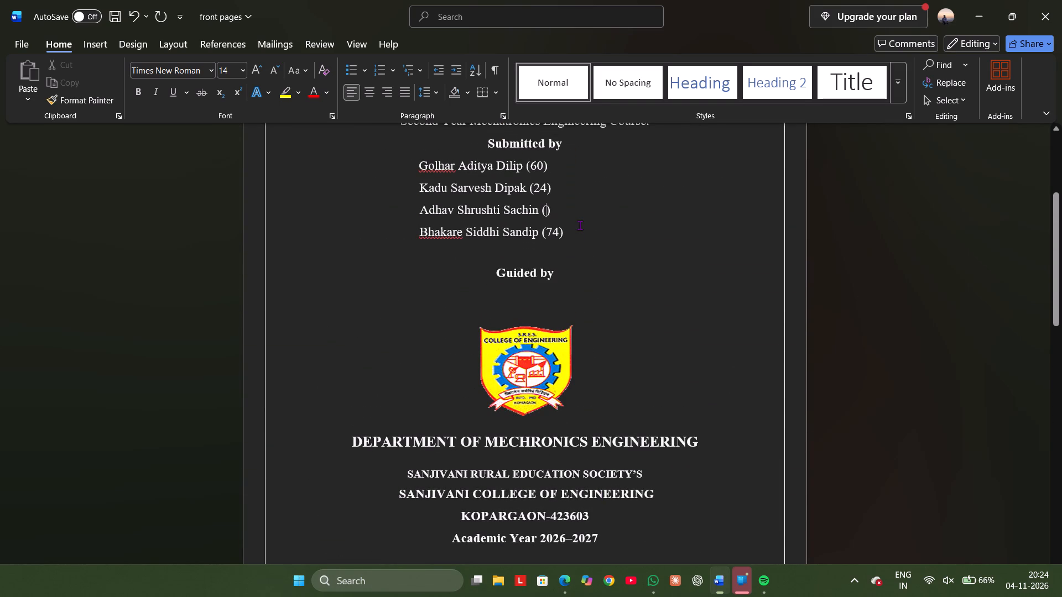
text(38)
Delete the fourth student's name and number from the list under “Submitted by”.
drag(569, 235, 452, 253)
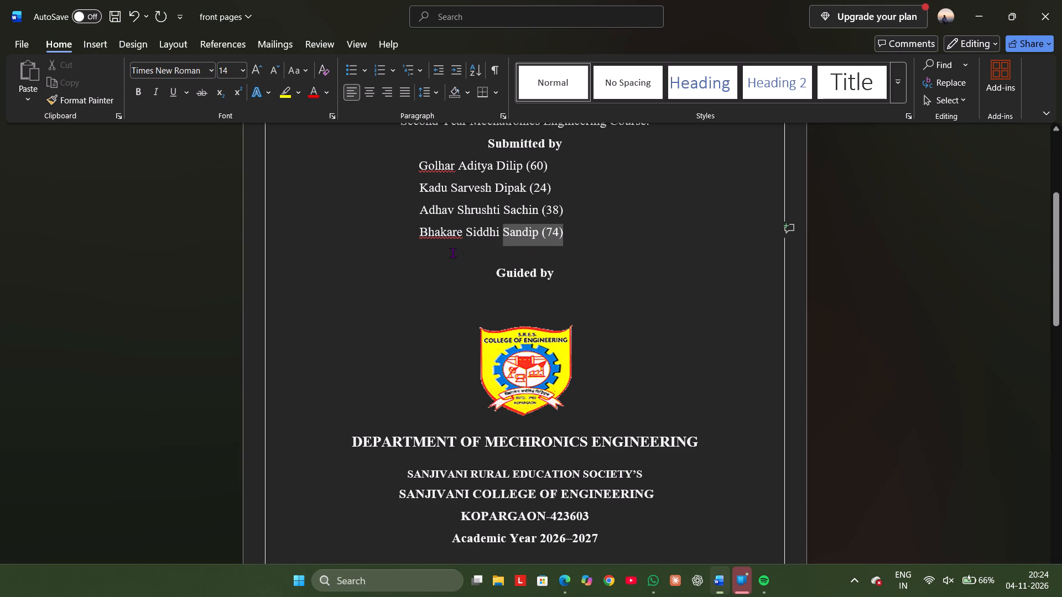
drag(452, 253, 418, 234)
key(Delete)
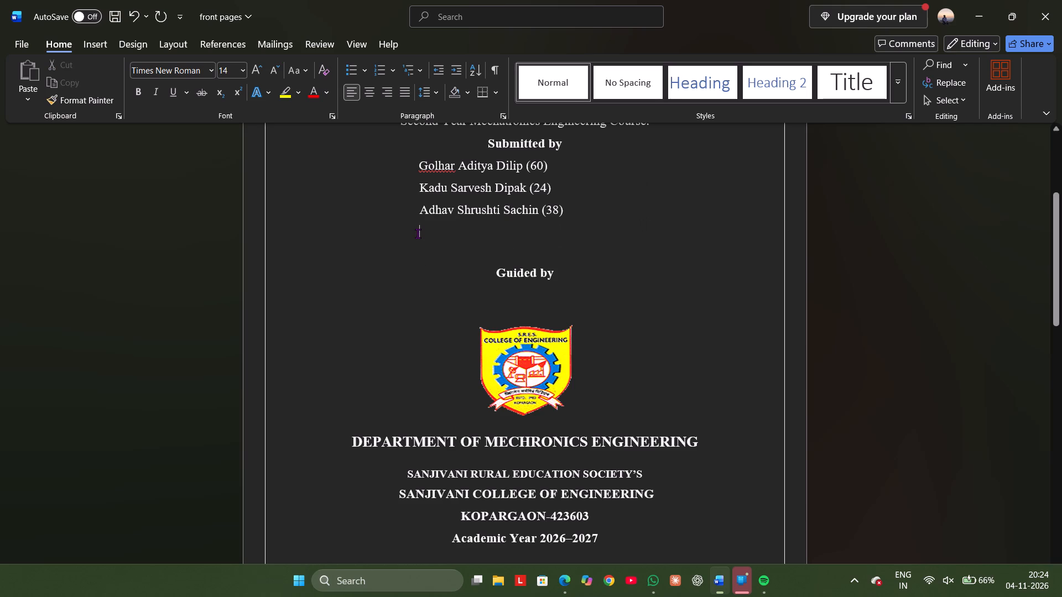
Center-align the three student lines under “Submitted by”.
drag(407, 163, 470, 170)
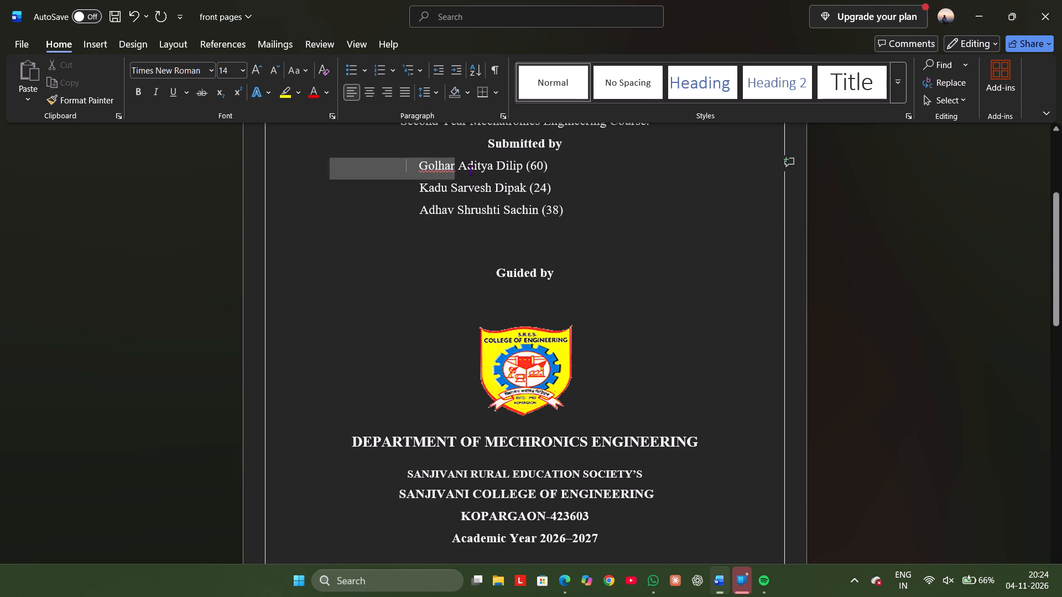
drag(470, 170, 602, 223)
click(372, 96)
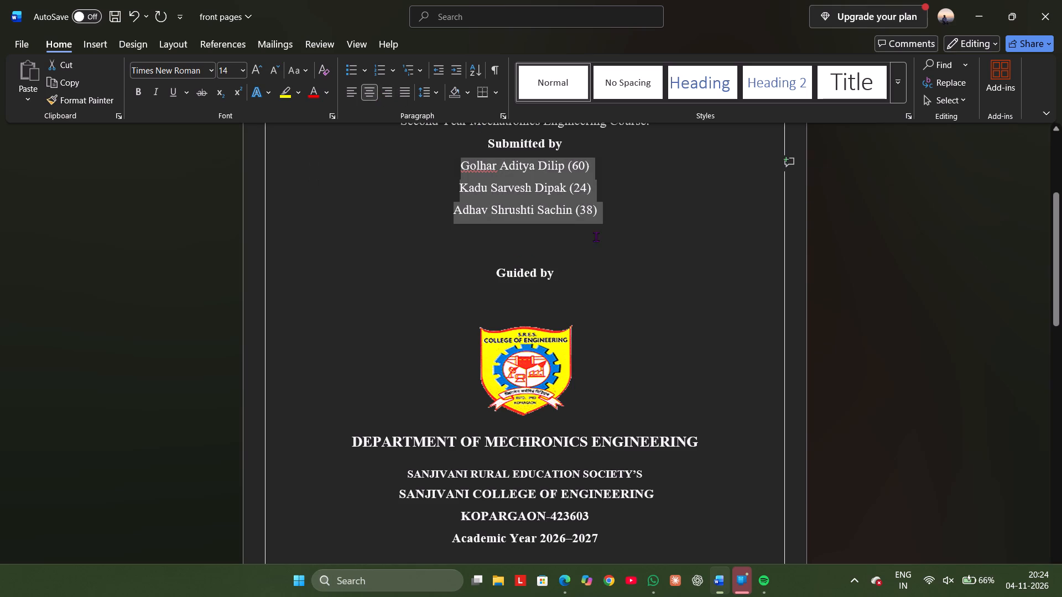
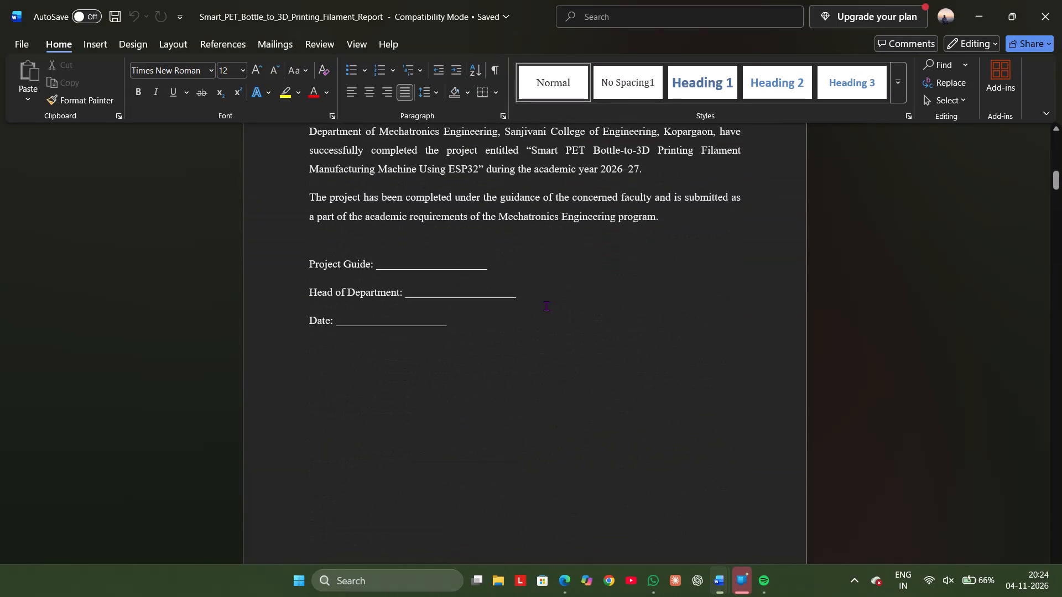
Review the report's front matter from the certificate through the acknowledgement and abstract to the table of contents.
scroll(546, 306, down, 16)
scroll(546, 306, down, 17)
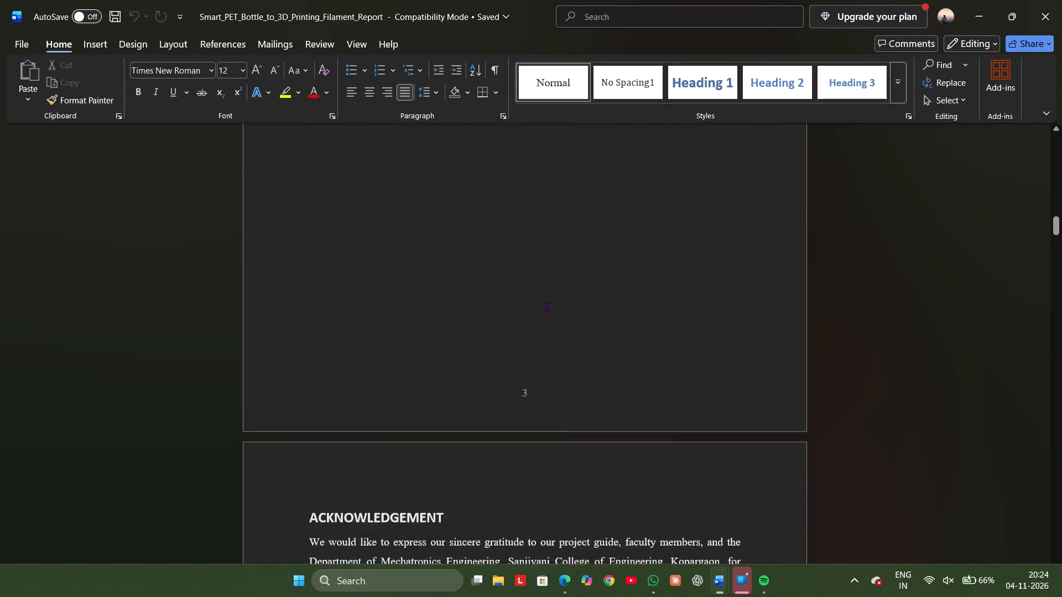
scroll(546, 306, down, 8)
scroll(546, 306, down, 20)
scroll(546, 306, down, 5)
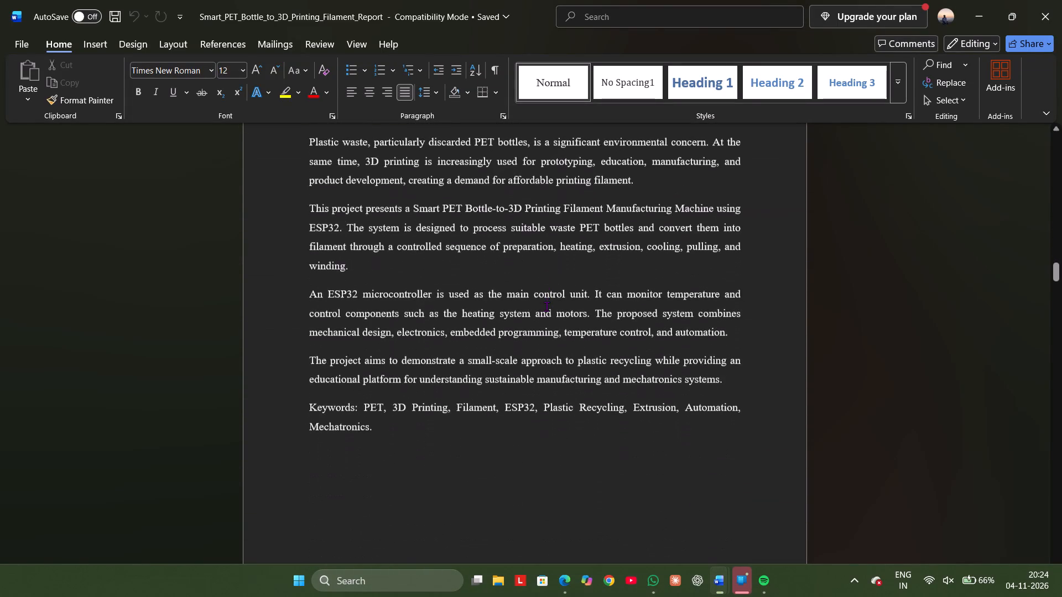
scroll(546, 306, up, 4)
scroll(546, 306, down, 2)
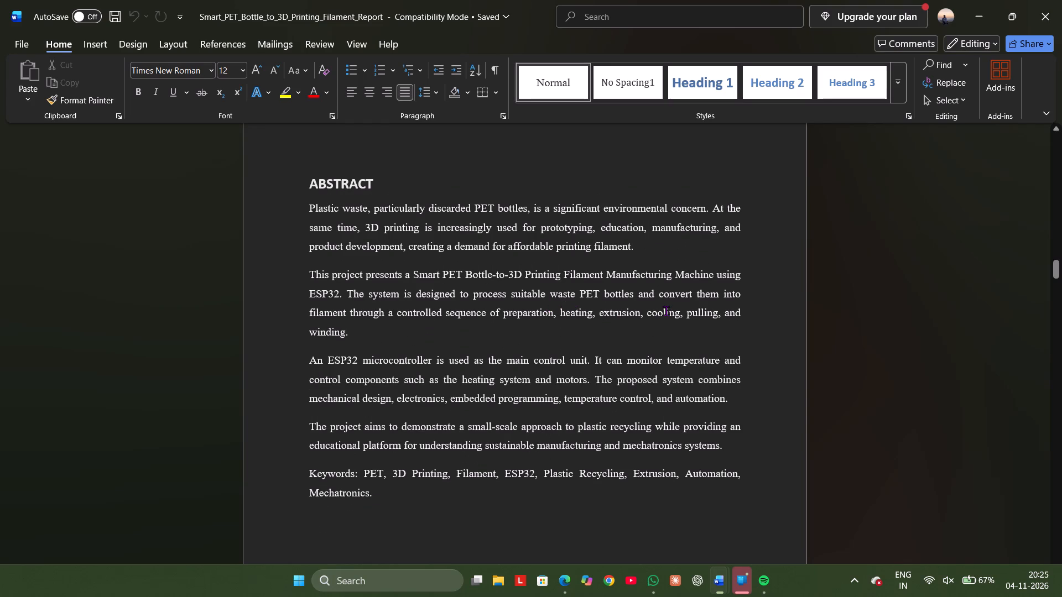
scroll(666, 311, down, 1)
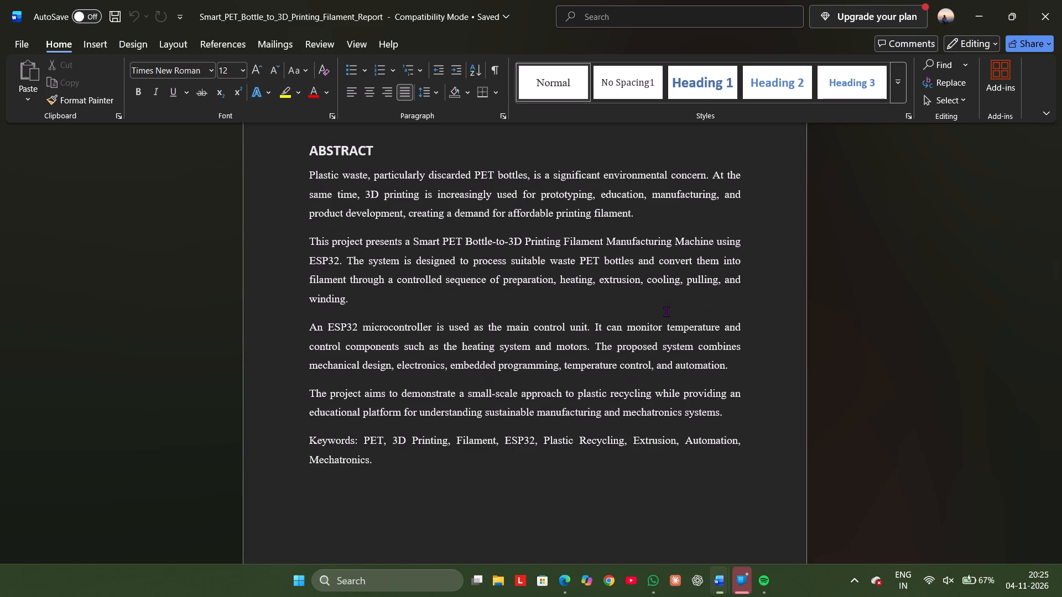
scroll(666, 311, down, 7)
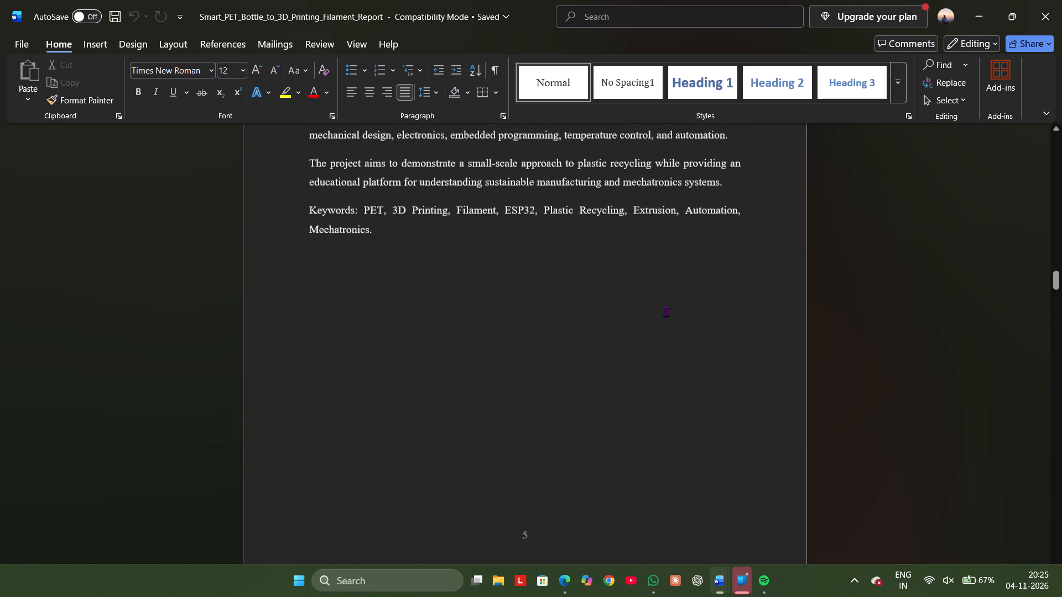
scroll(666, 311, down, 15)
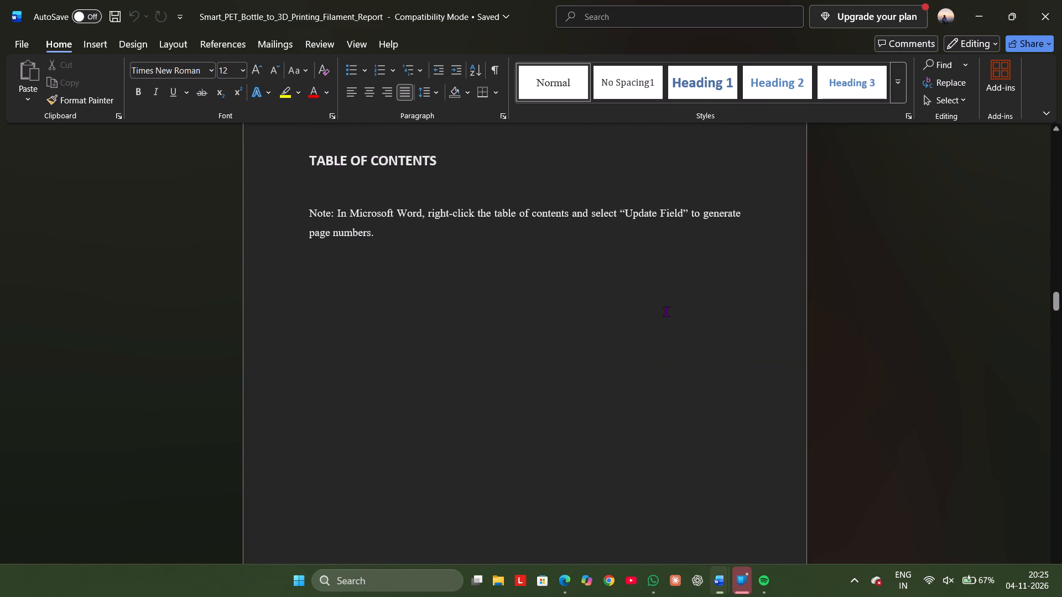
Read through the report's sections from 1. Introduction to 7. Proposed System.
scroll(666, 311, down, 8)
scroll(665, 312, down, 16)
scroll(665, 312, down, 9)
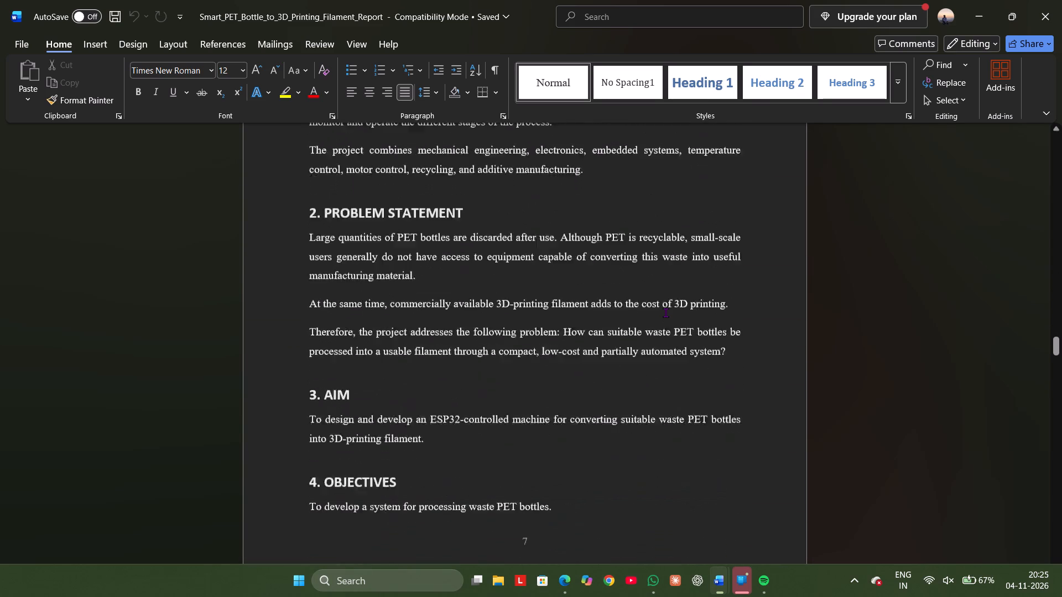
scroll(665, 312, up, 12)
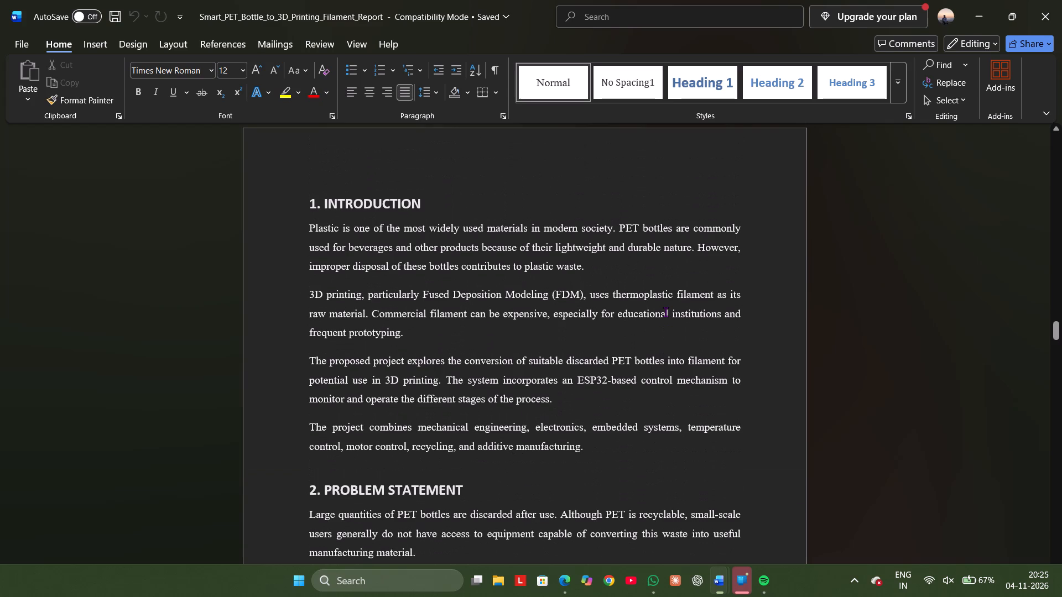
scroll(665, 312, down, 11)
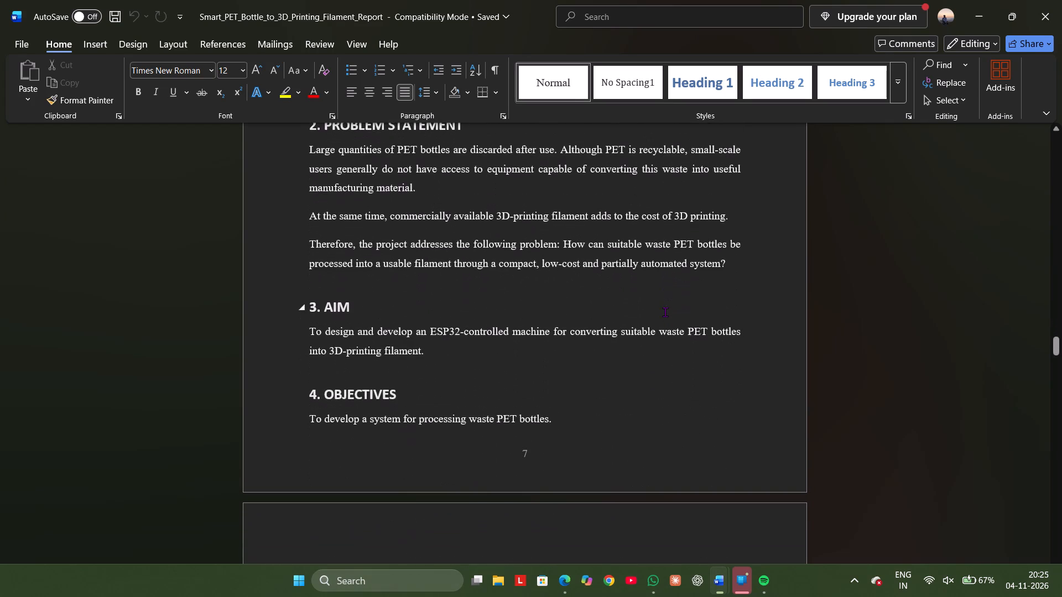
scroll(665, 312, down, 4)
scroll(665, 312, up, 1)
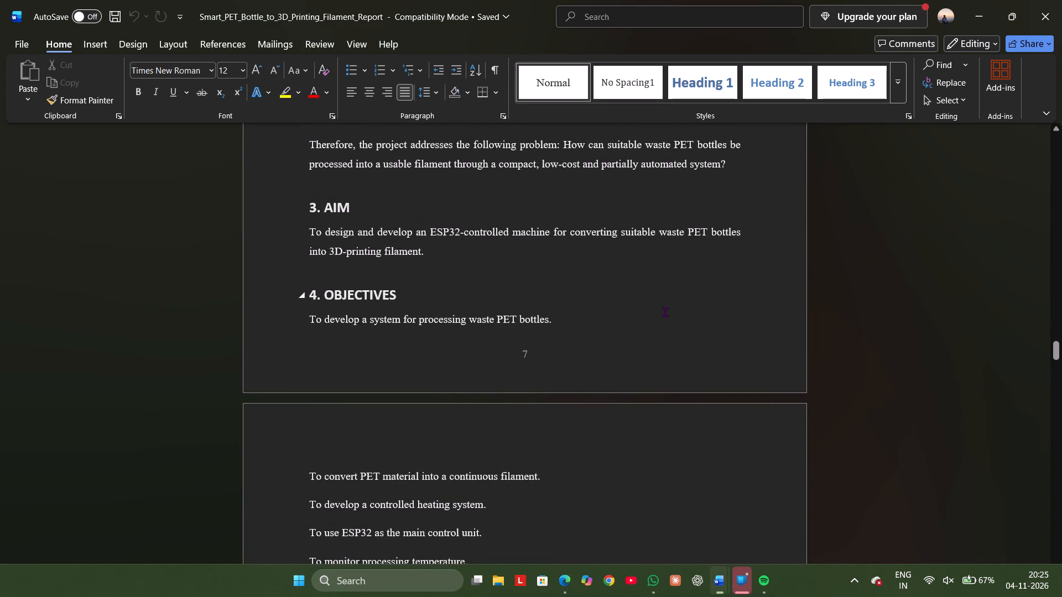
scroll(665, 312, down, 14)
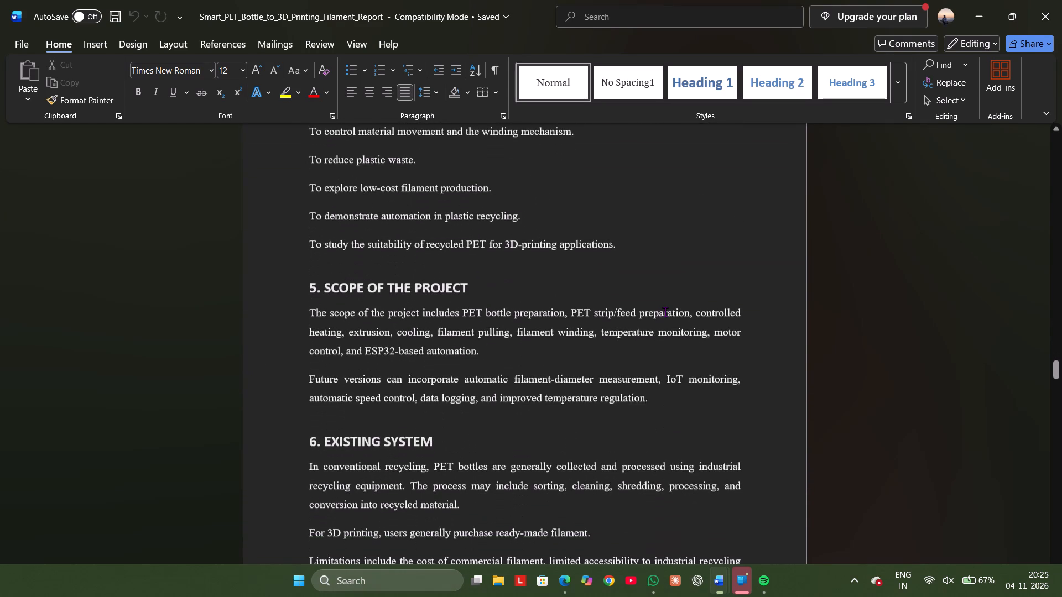
scroll(665, 312, down, 13)
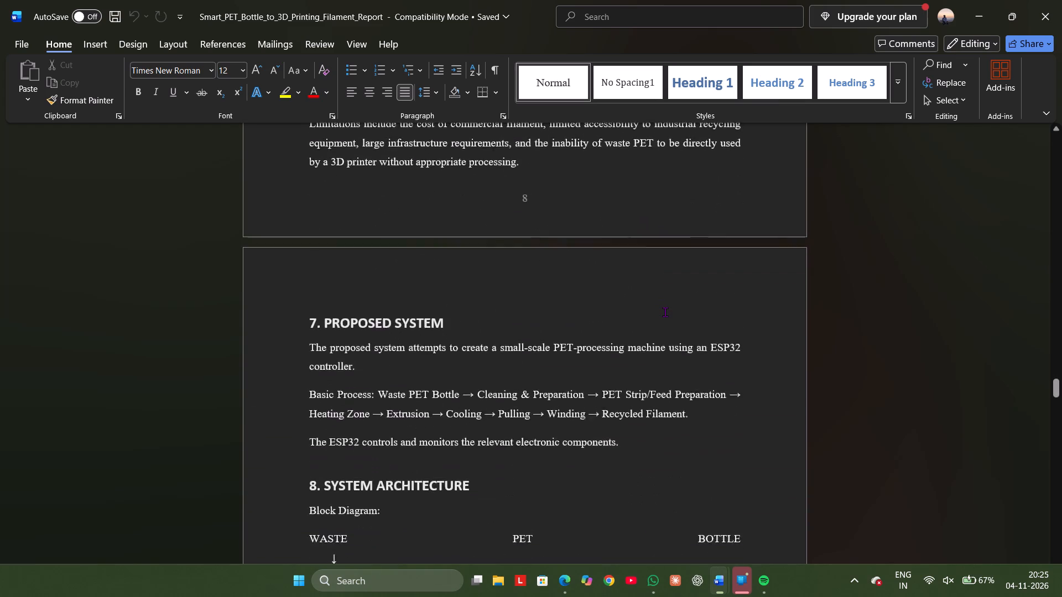
Examine the system architecture block diagram, the hardware components table and the software requirements section of the report.
scroll(665, 312, down, 13)
scroll(665, 312, up, 1)
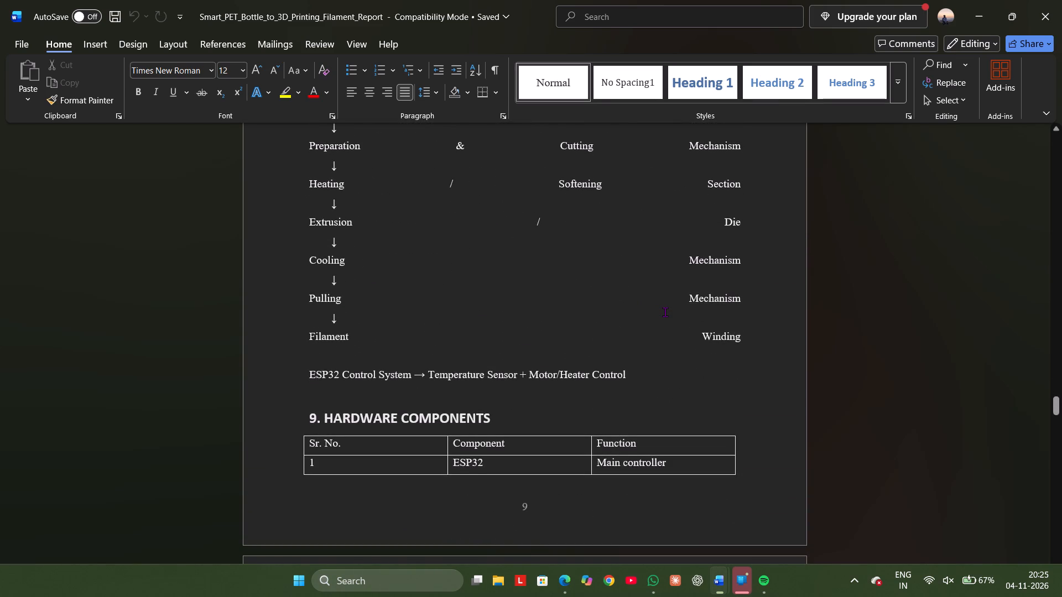
scroll(665, 312, down, 12)
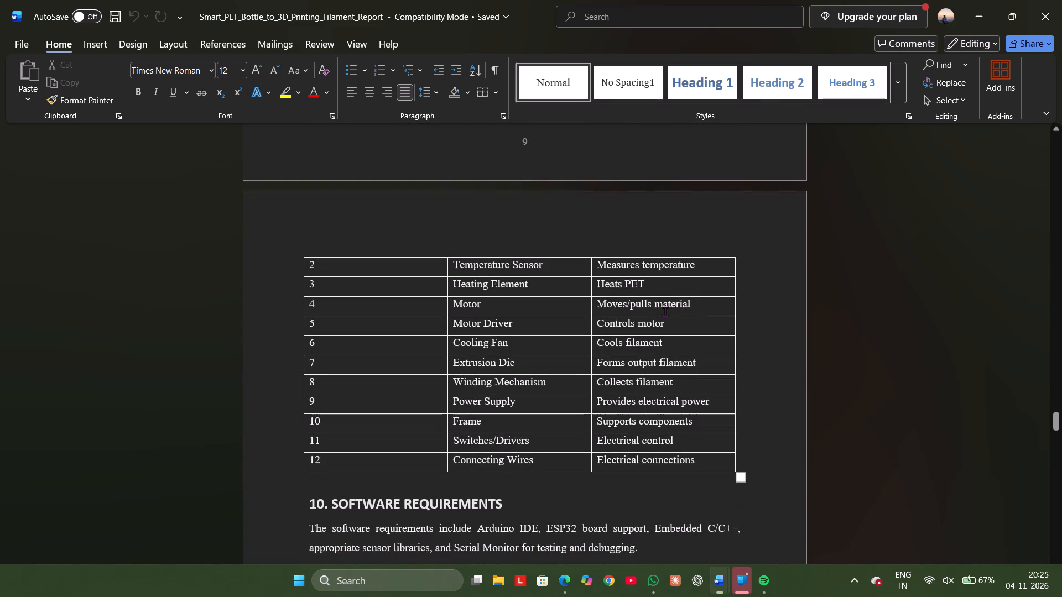
scroll(665, 312, up, 2)
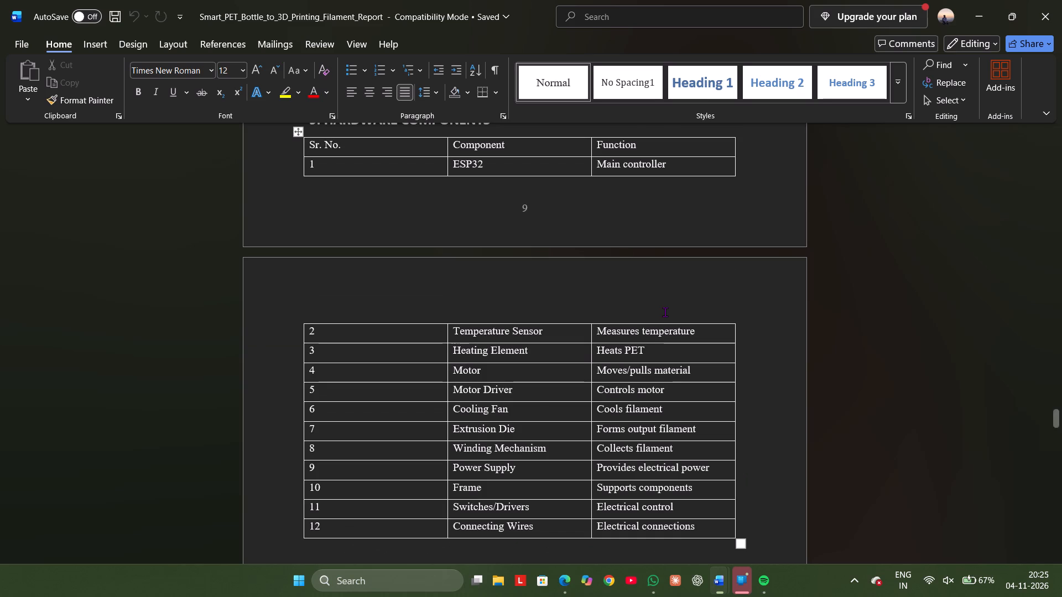
scroll(665, 312, down, 5)
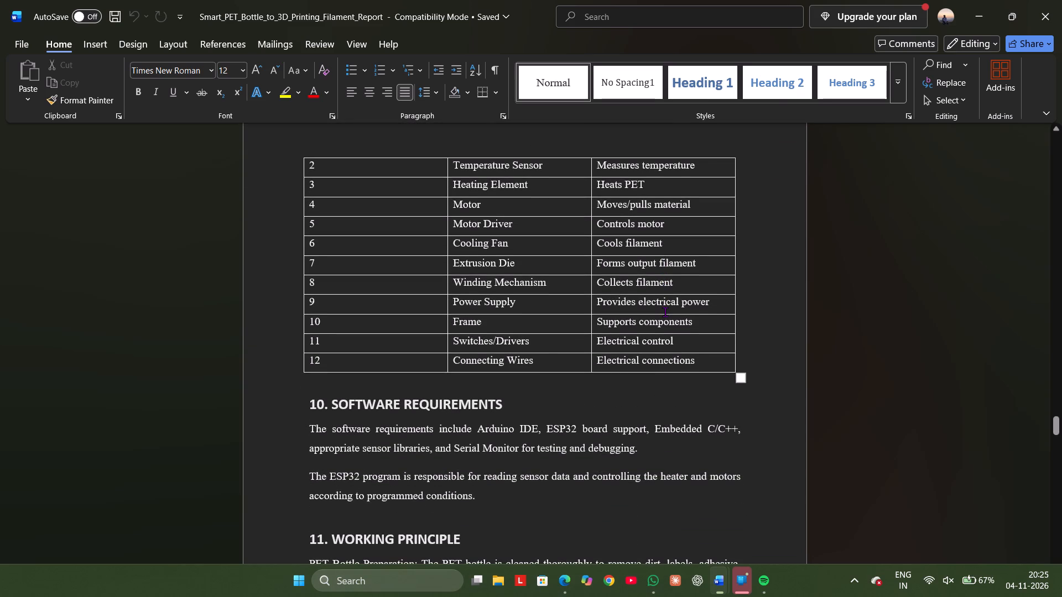
scroll(665, 312, down, 9)
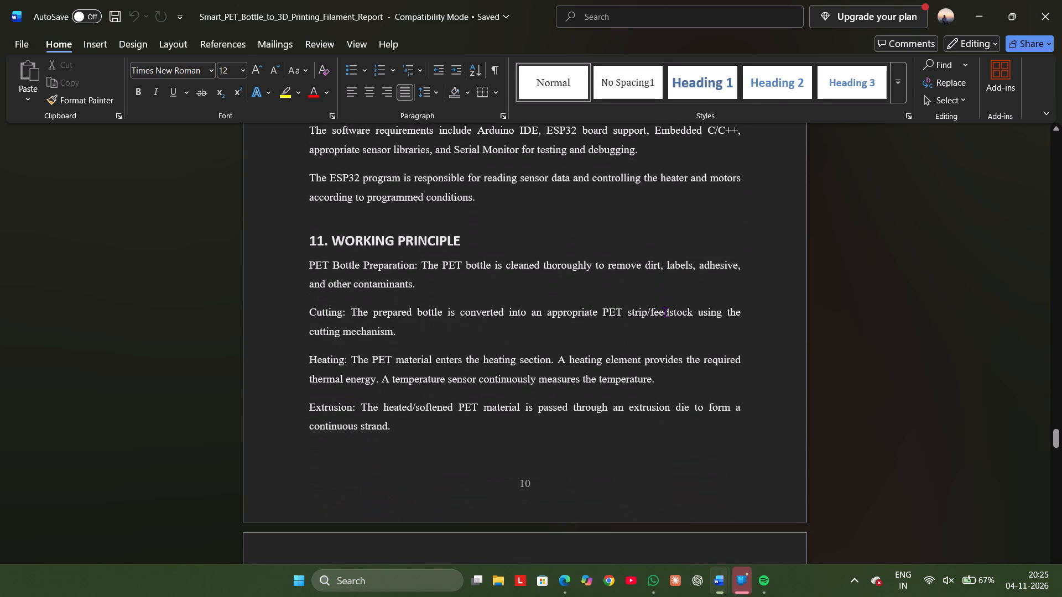
Read through the report's sections from 11. Working Principle to 15. Limitations.
scroll(665, 312, down, 4)
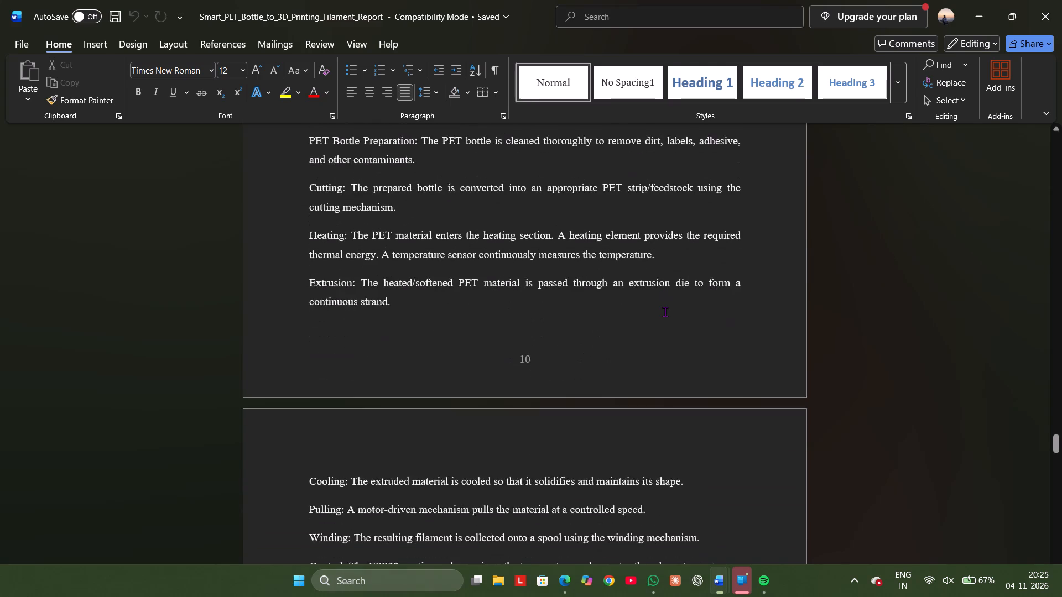
scroll(665, 312, down, 13)
scroll(665, 310, up, 1)
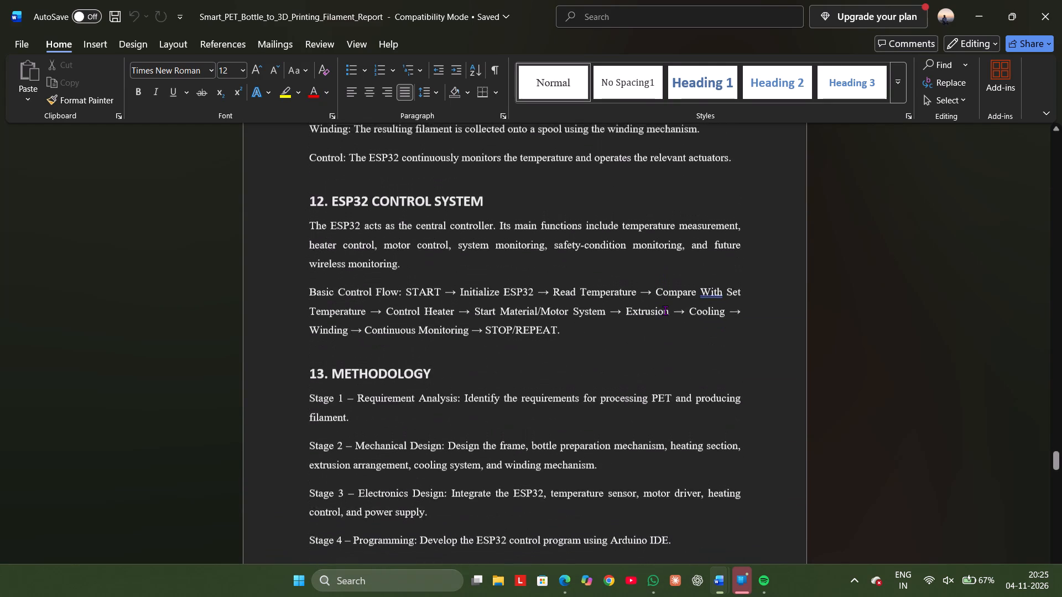
scroll(665, 310, down, 20)
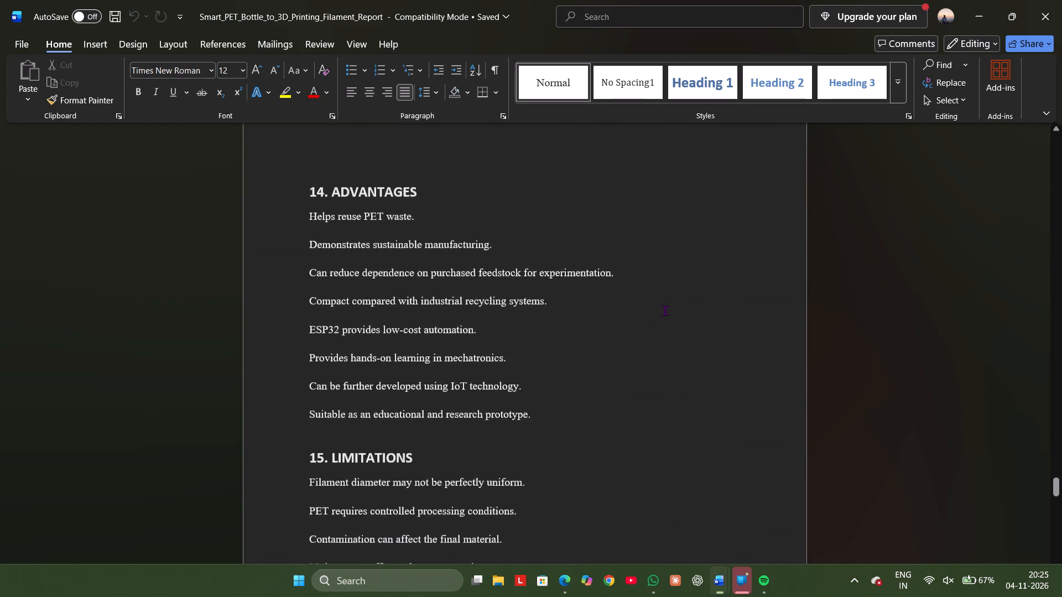
scroll(665, 310, down, 9)
scroll(665, 310, up, 3)
scroll(665, 310, down, 10)
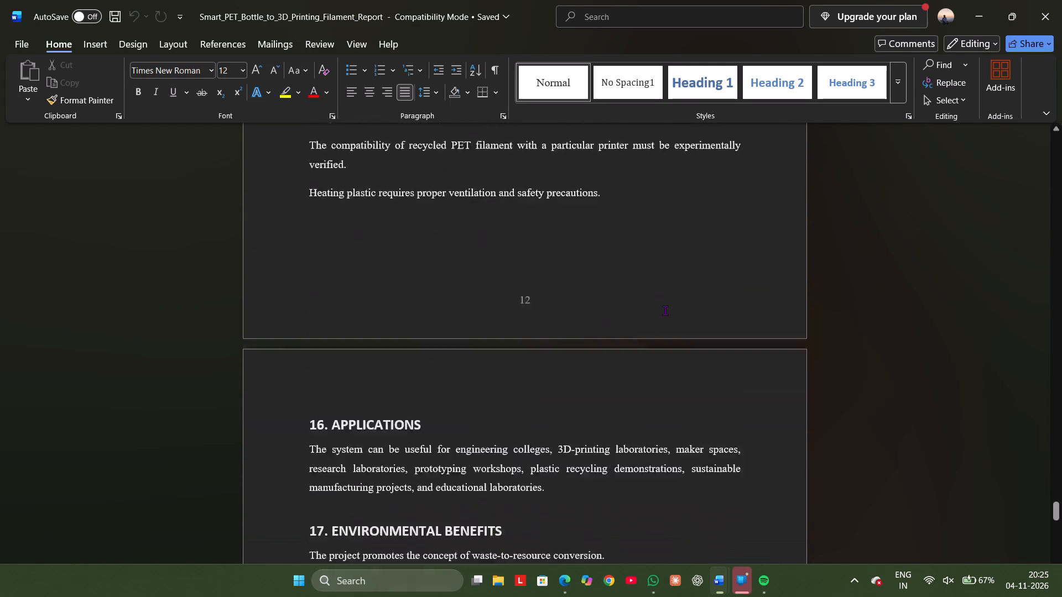
Read through the report's closing sections from 16. Applications to 21. References.
scroll(665, 310, down, 17)
scroll(665, 310, up, 4)
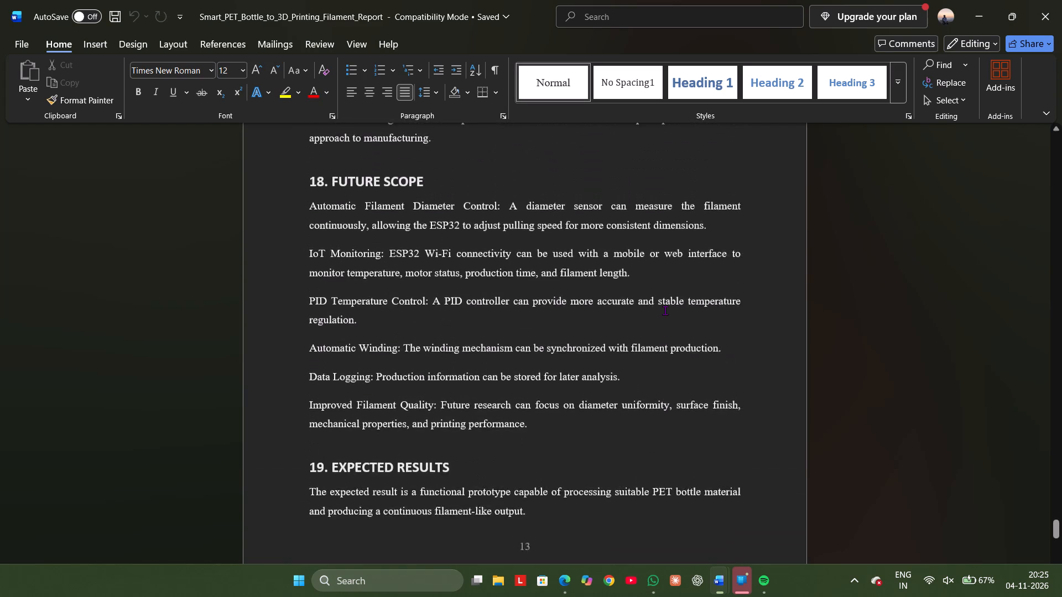
scroll(665, 310, up, 2)
scroll(665, 310, down, 19)
scroll(665, 310, down, 16)
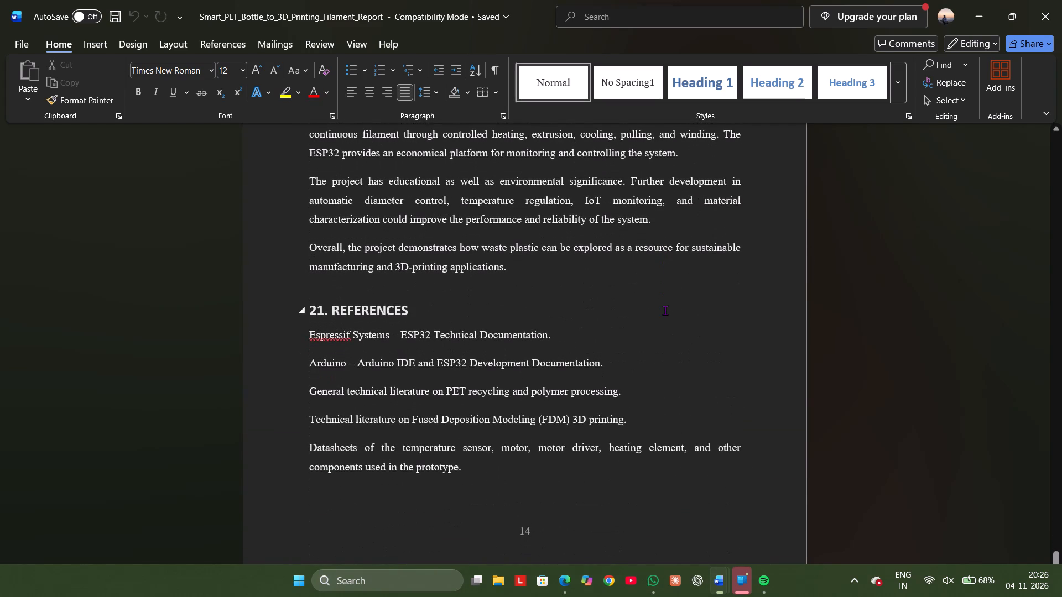
scroll(665, 310, up, 16)
scroll(665, 310, up, 5)
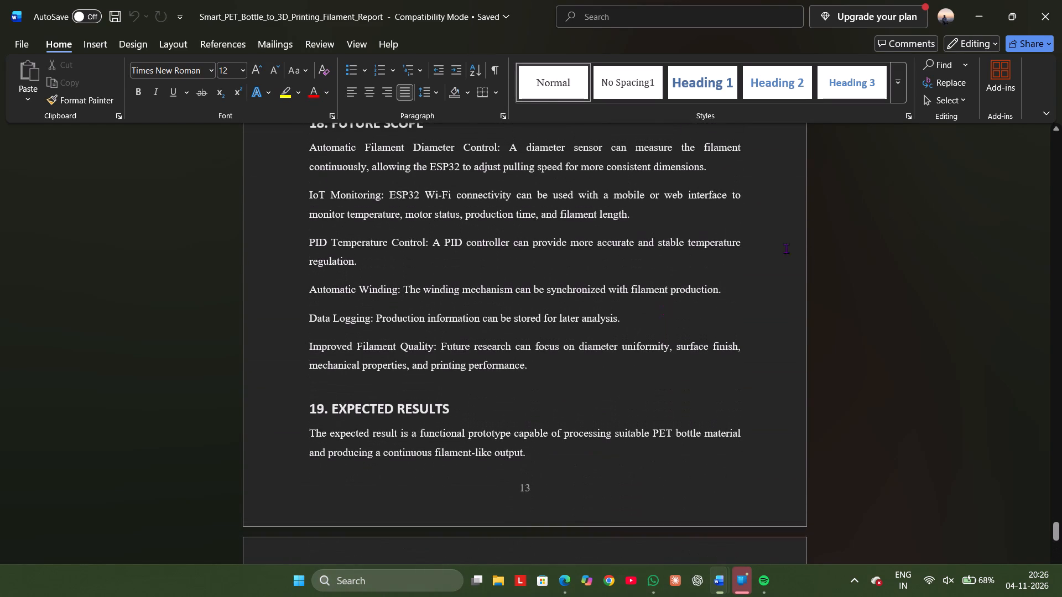
Switch to the front pages document and review its title page and the certificate page.
click(969, 27)
scroll(601, 367, down, 5)
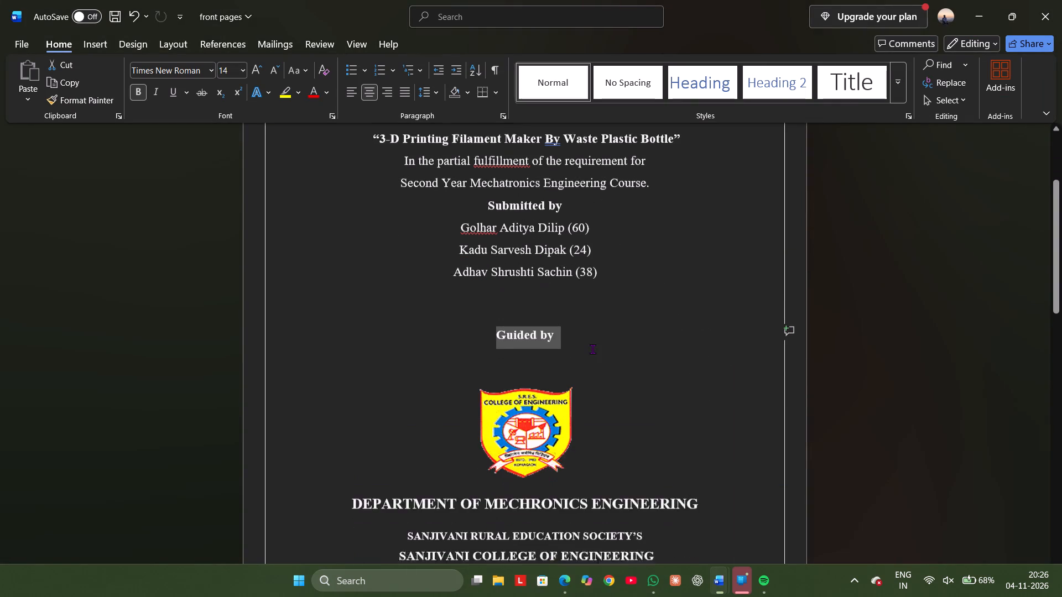
scroll(586, 362, up, 2)
click(592, 364)
scroll(559, 465, down, 2)
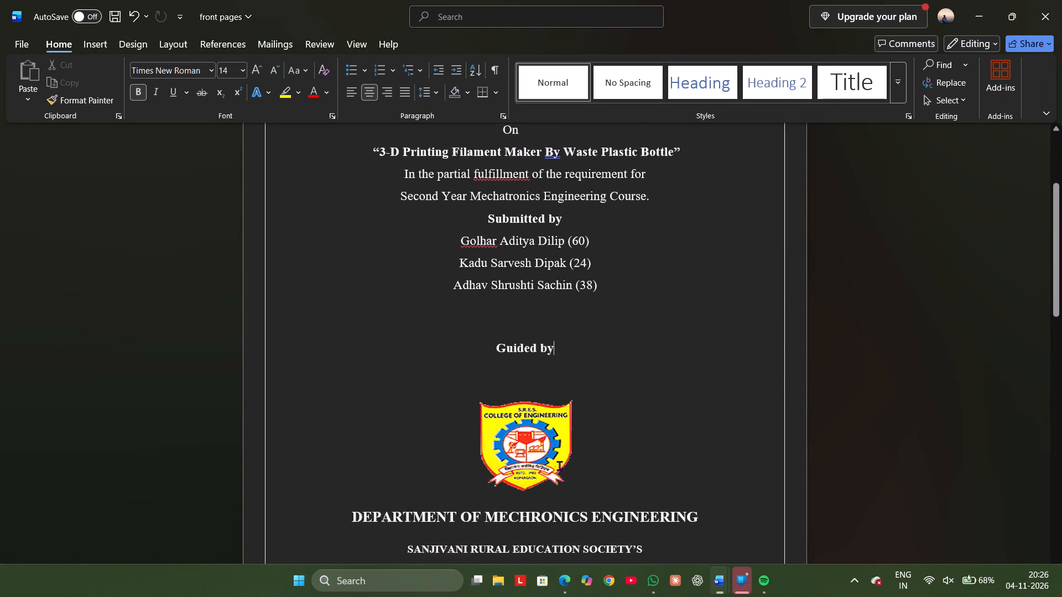
scroll(559, 465, down, 9)
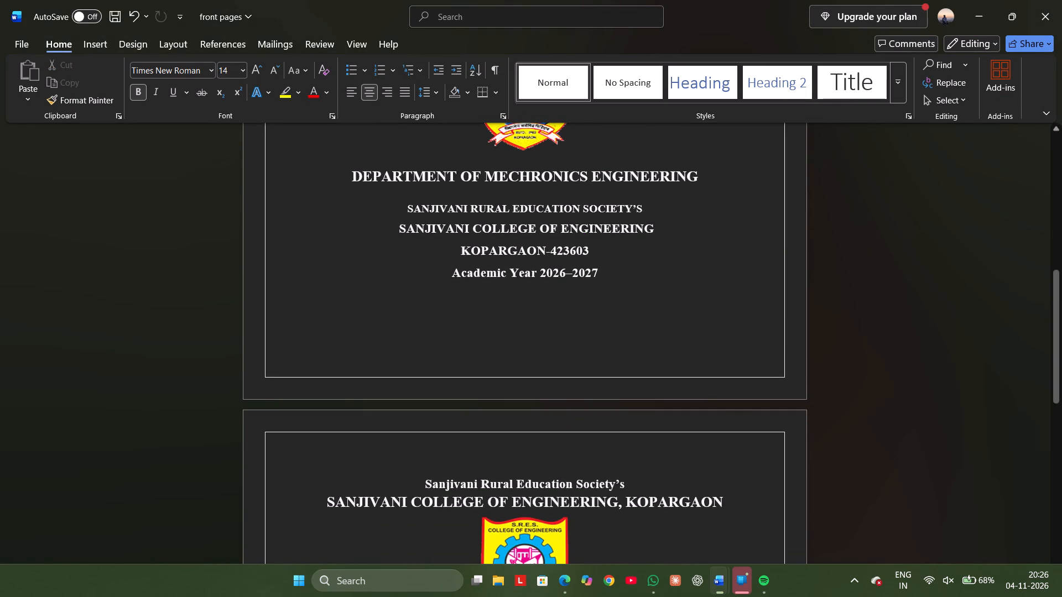
scroll(661, 270, down, 13)
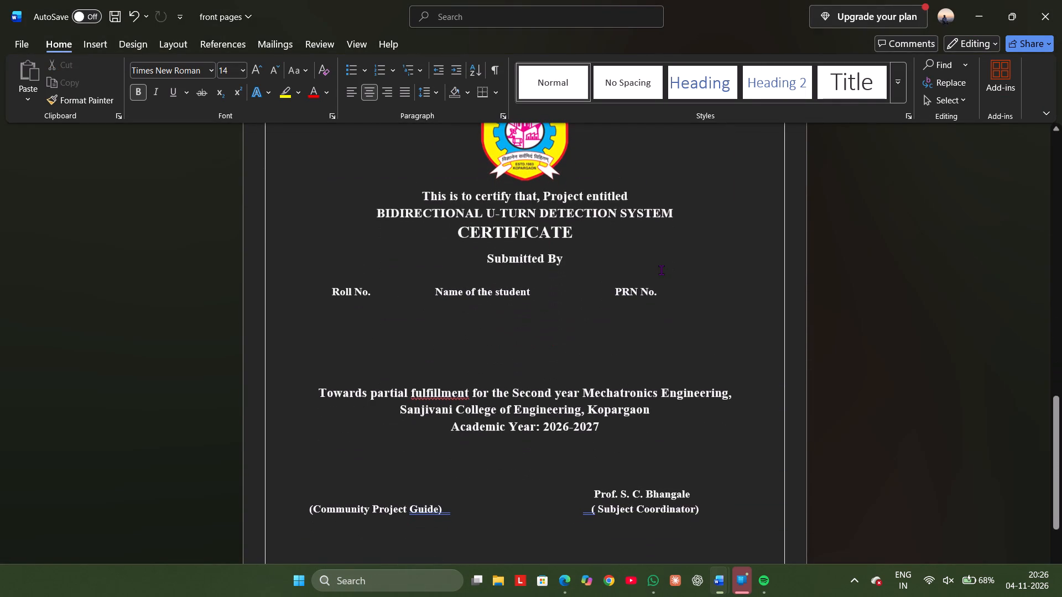
scroll(661, 270, down, 6)
scroll(661, 270, up, 7)
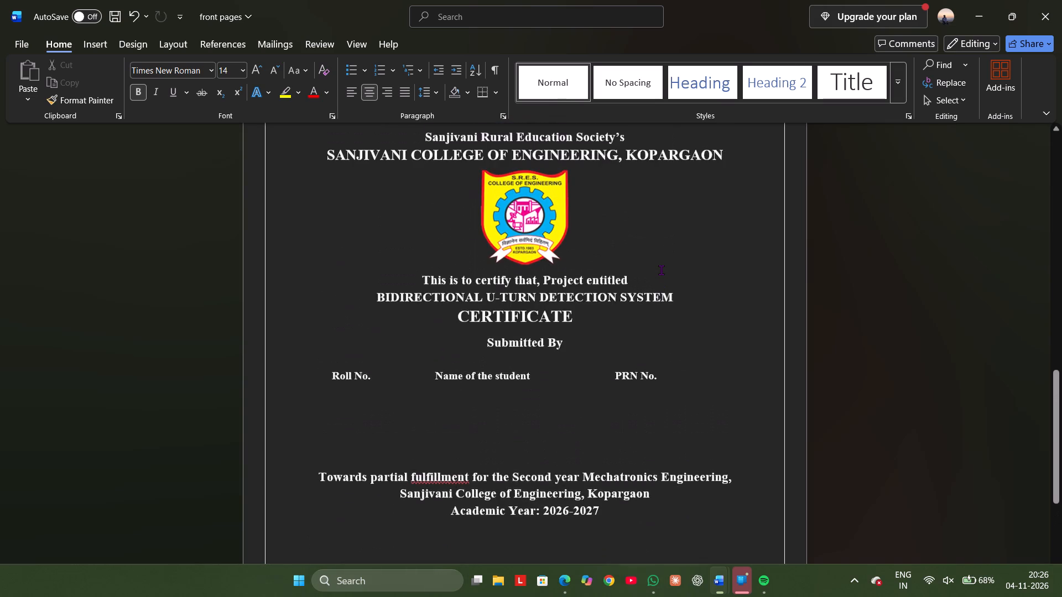
scroll(661, 270, up, 2)
scroll(661, 270, down, 5)
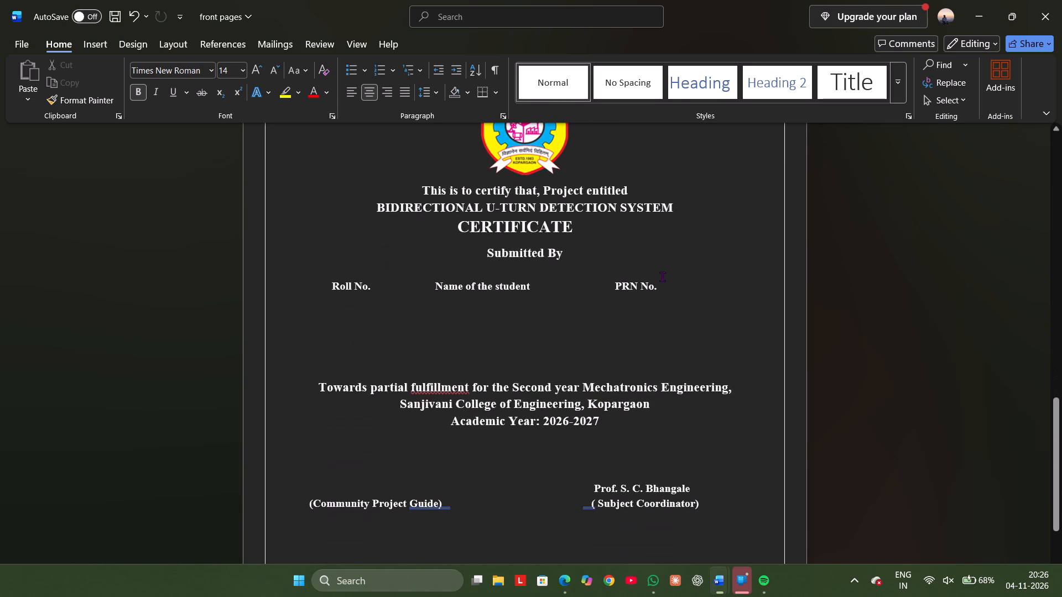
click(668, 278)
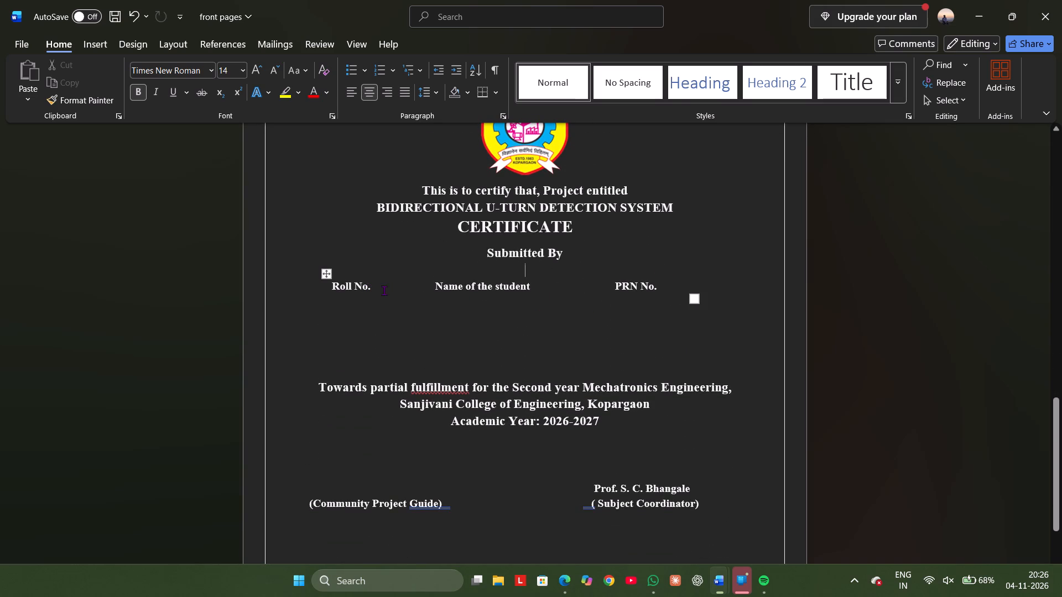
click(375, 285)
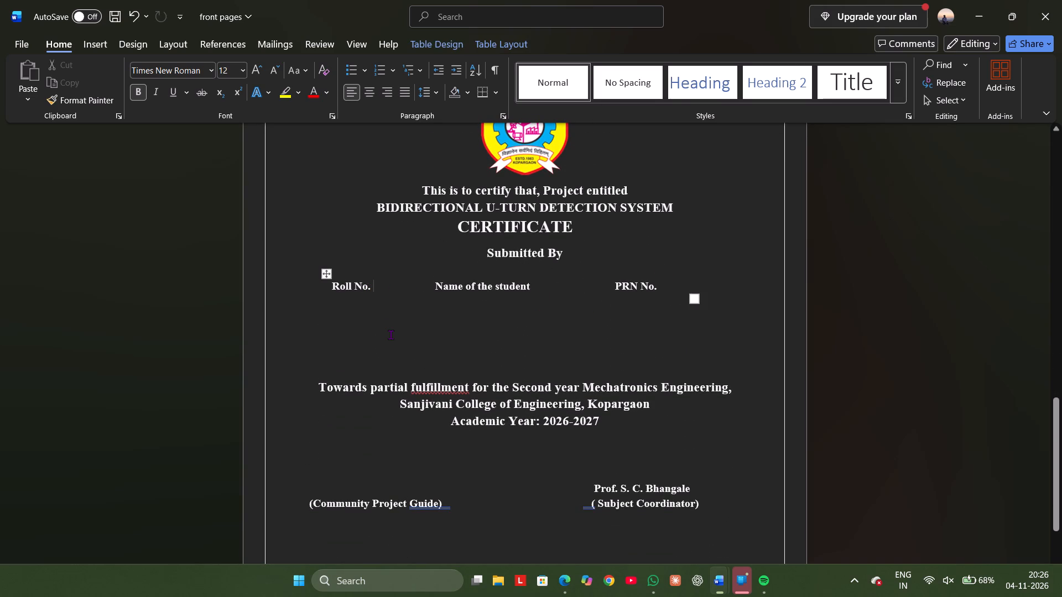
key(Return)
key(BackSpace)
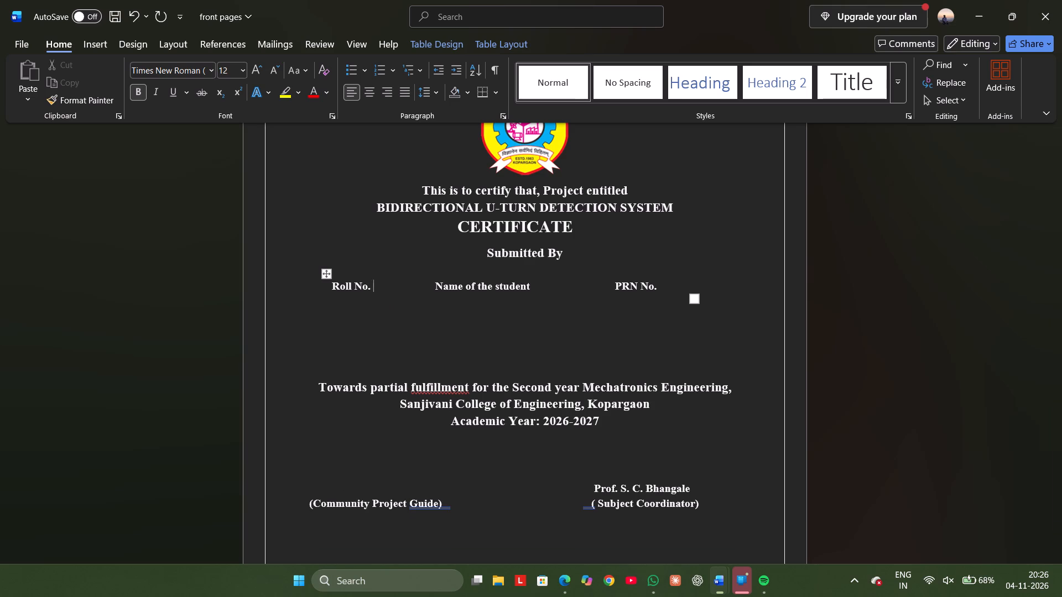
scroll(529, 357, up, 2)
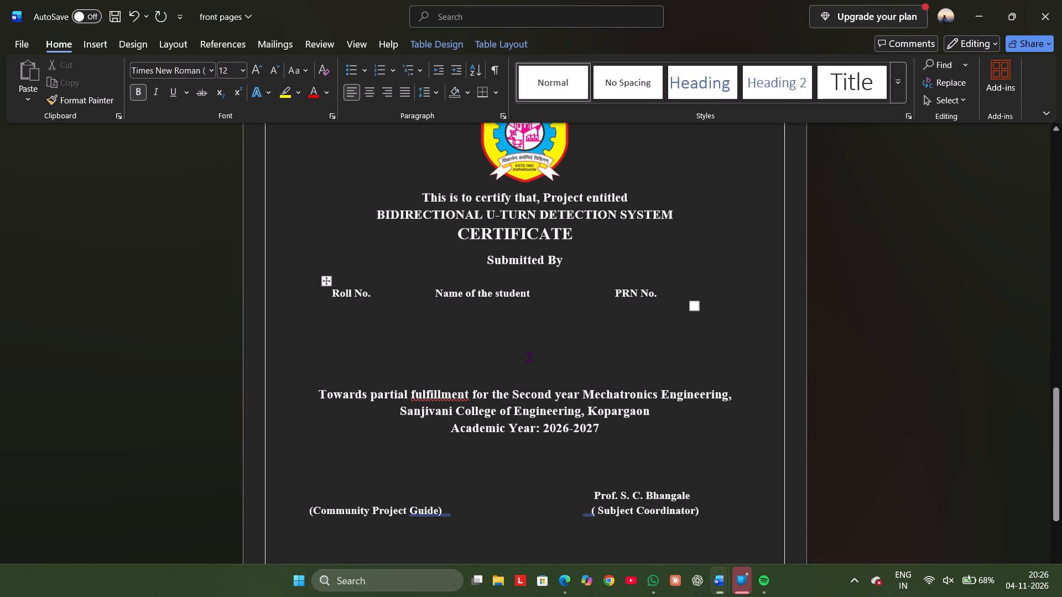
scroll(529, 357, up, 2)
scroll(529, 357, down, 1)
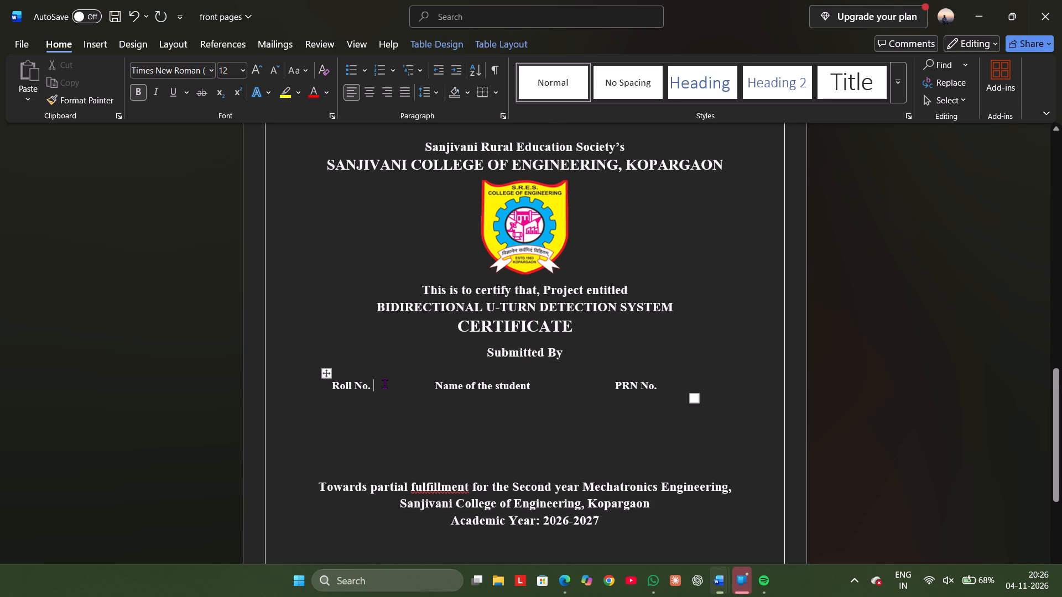
Add an empty row directly below the header row of the certificate page's student table.
click(543, 391)
click(535, 388)
click(657, 386)
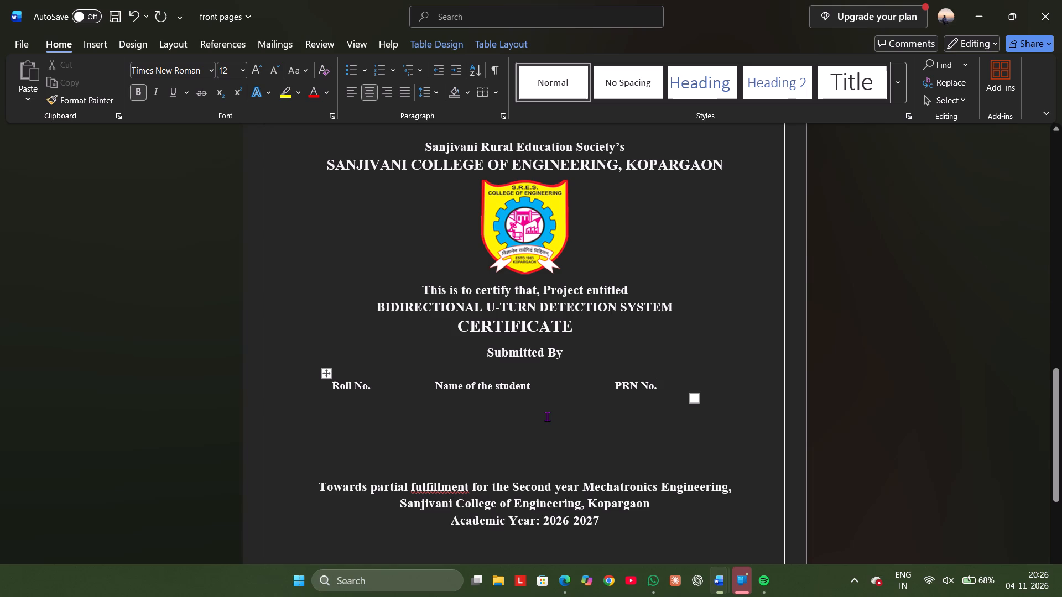
scroll(547, 416, down, 1)
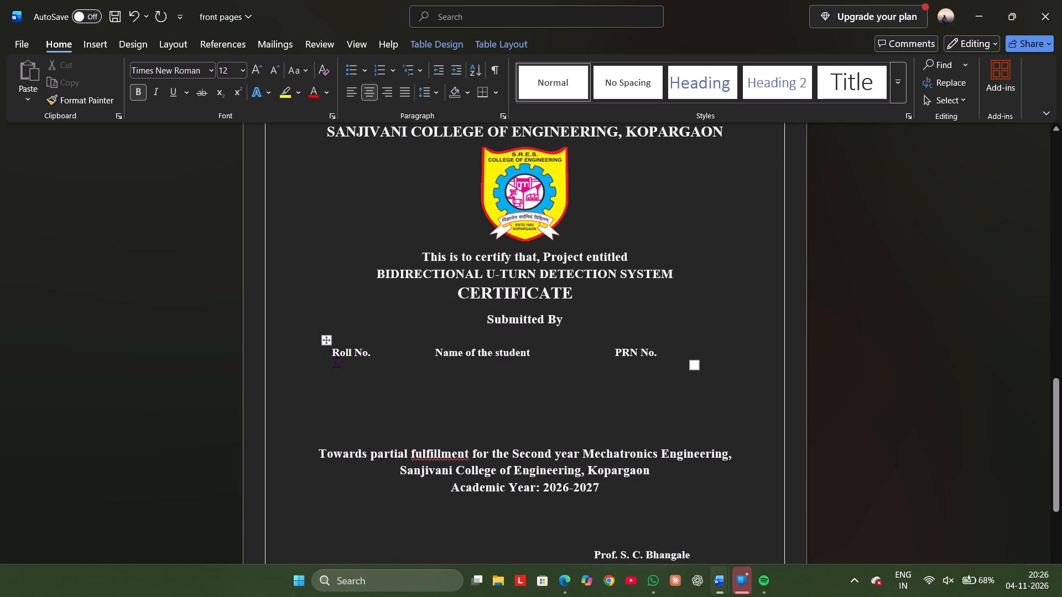
click(325, 360)
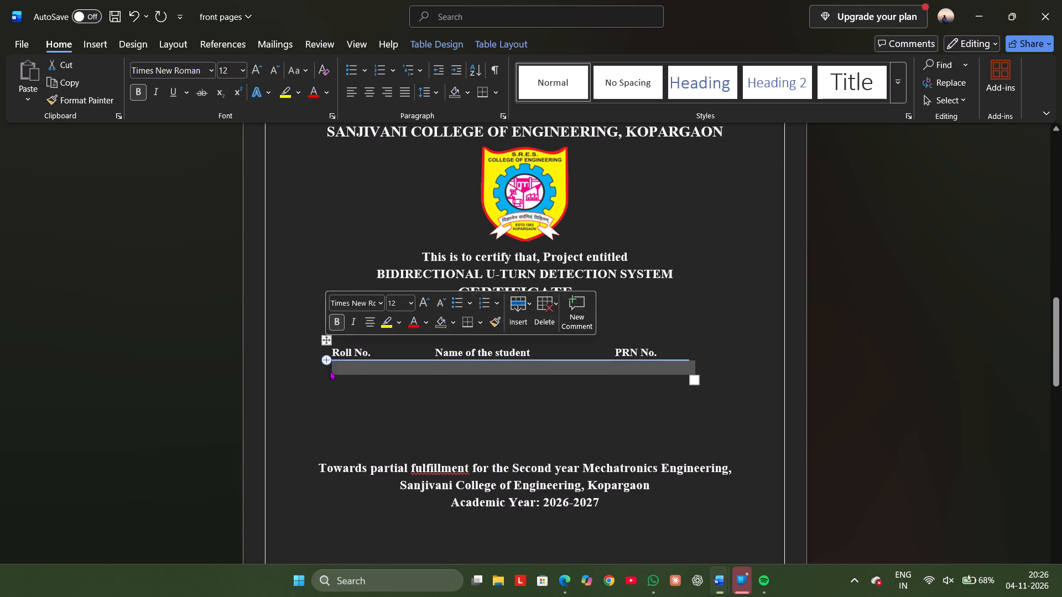
Fill the new table row with the first team member's roll number, full name and PRN.
click(344, 363)
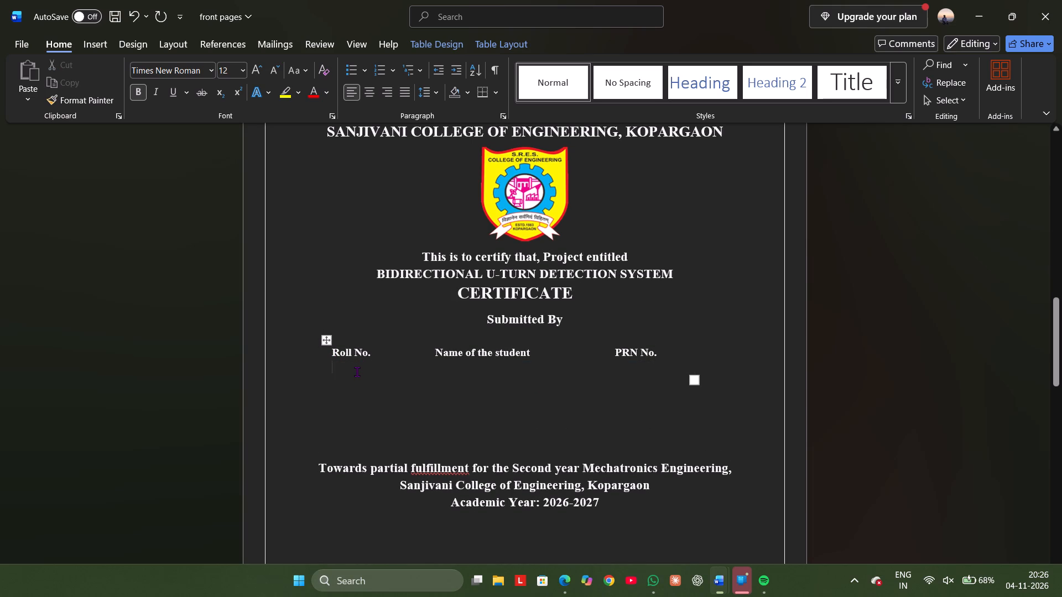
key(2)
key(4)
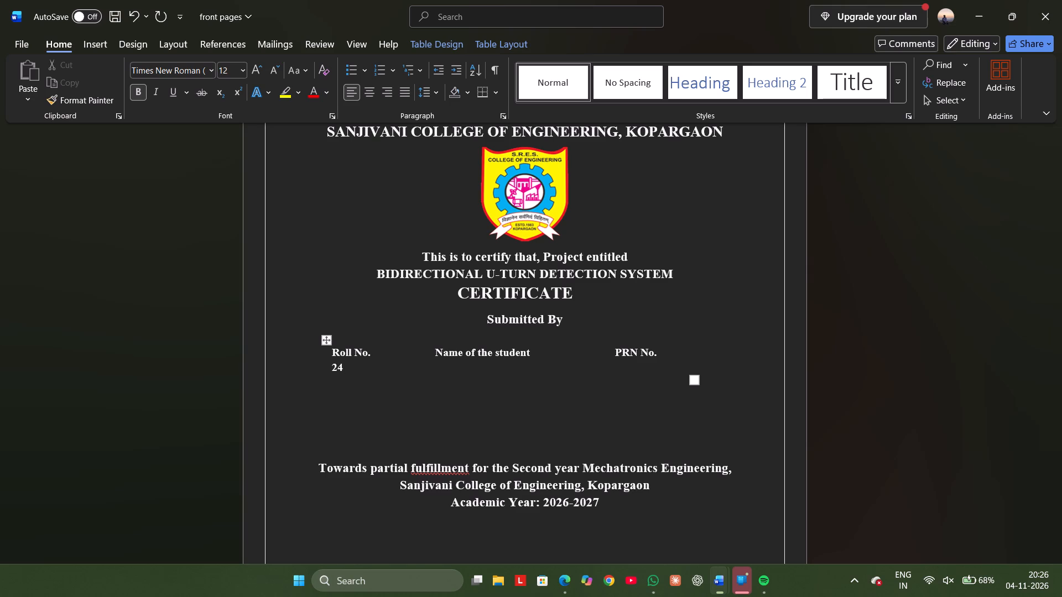
key(Right)
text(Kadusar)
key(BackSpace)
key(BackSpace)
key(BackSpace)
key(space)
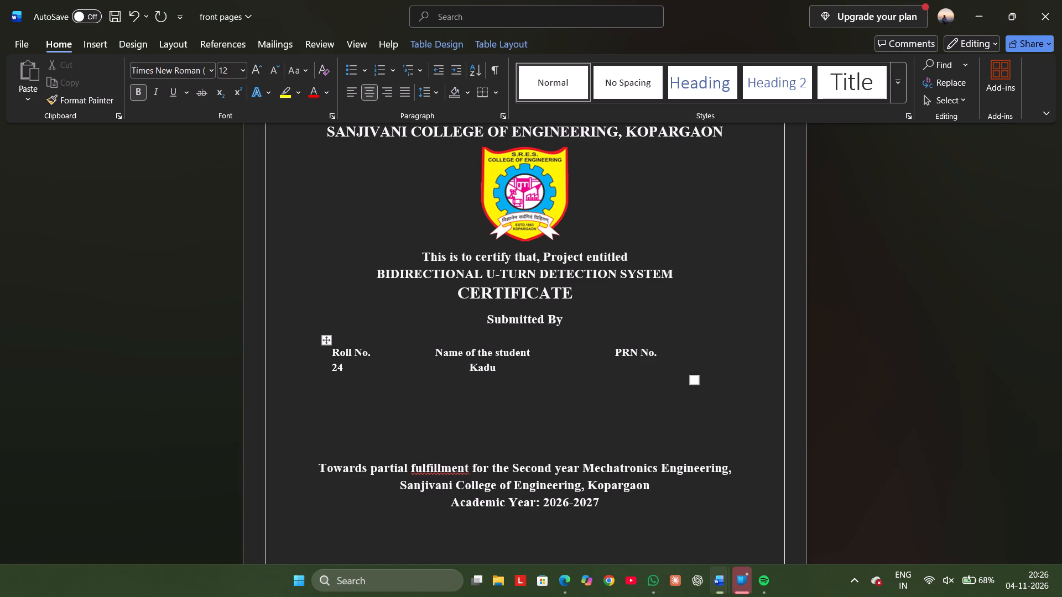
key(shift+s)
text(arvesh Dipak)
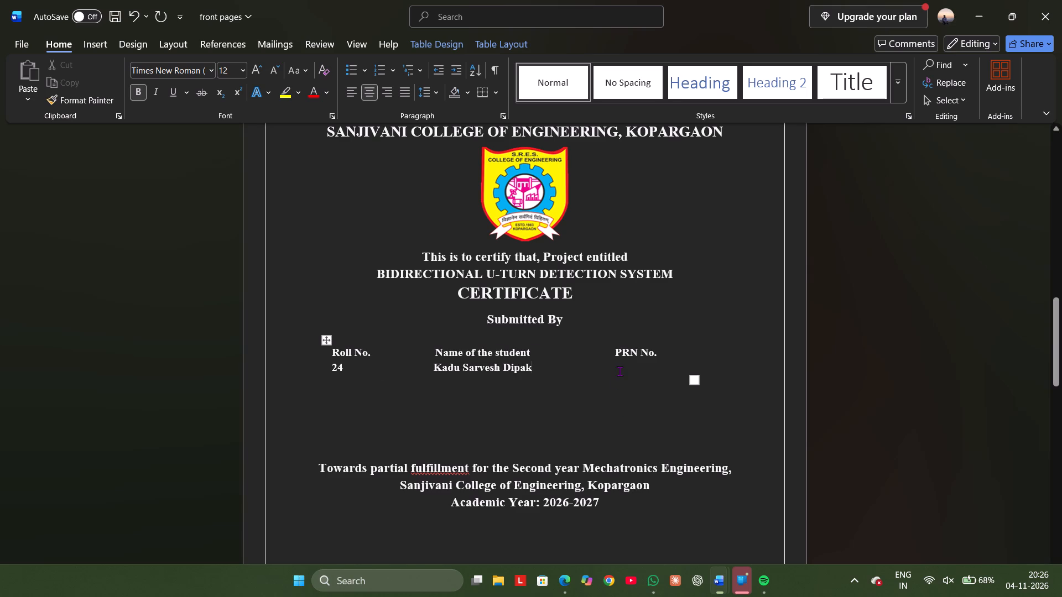
click(619, 371)
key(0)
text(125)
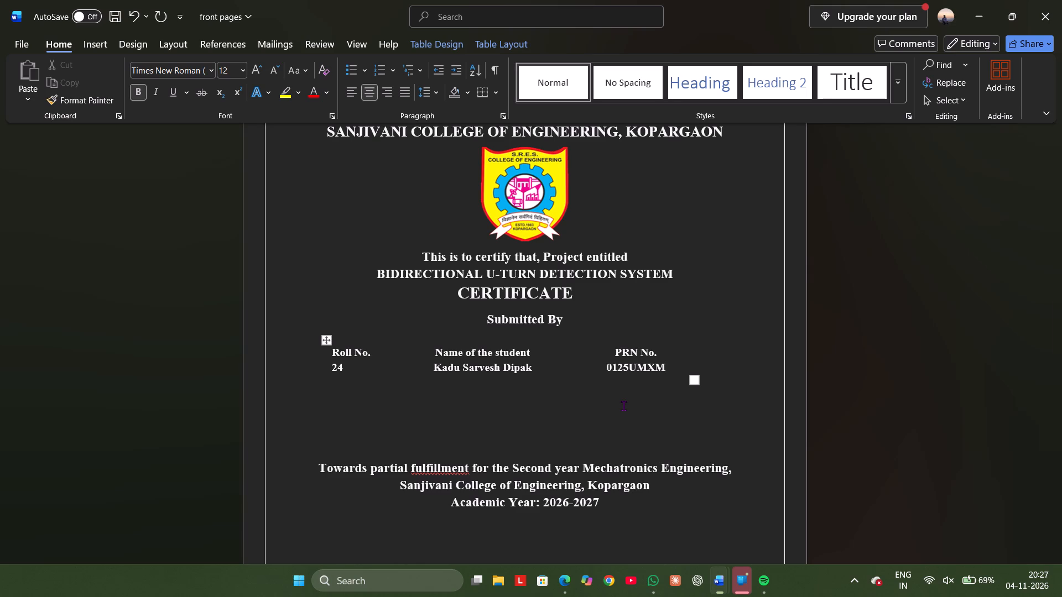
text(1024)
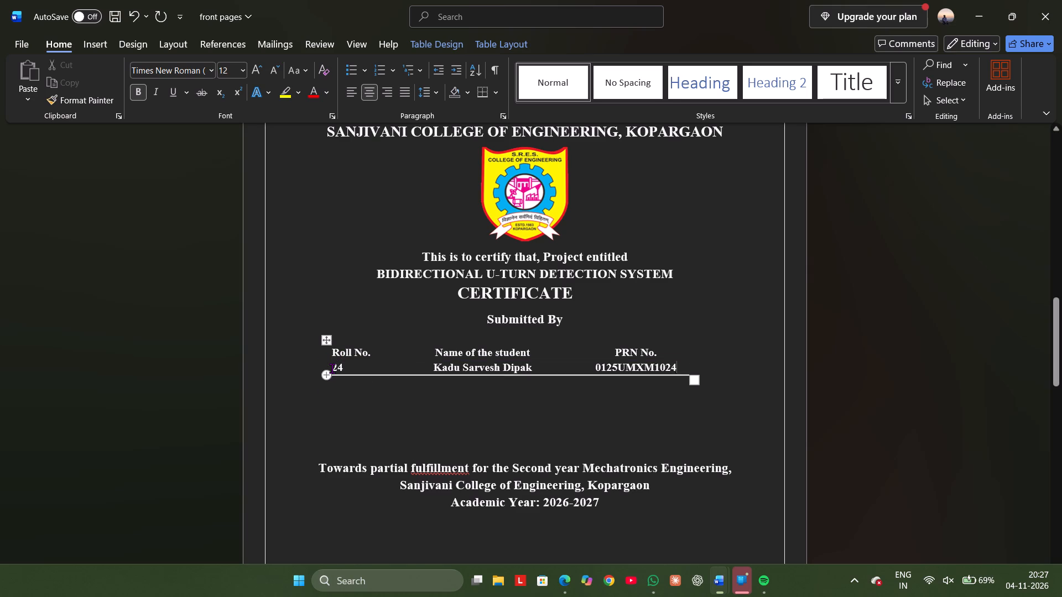
Centre-align the first team member's row in the student table.
drag(332, 368, 643, 370)
click(689, 413)
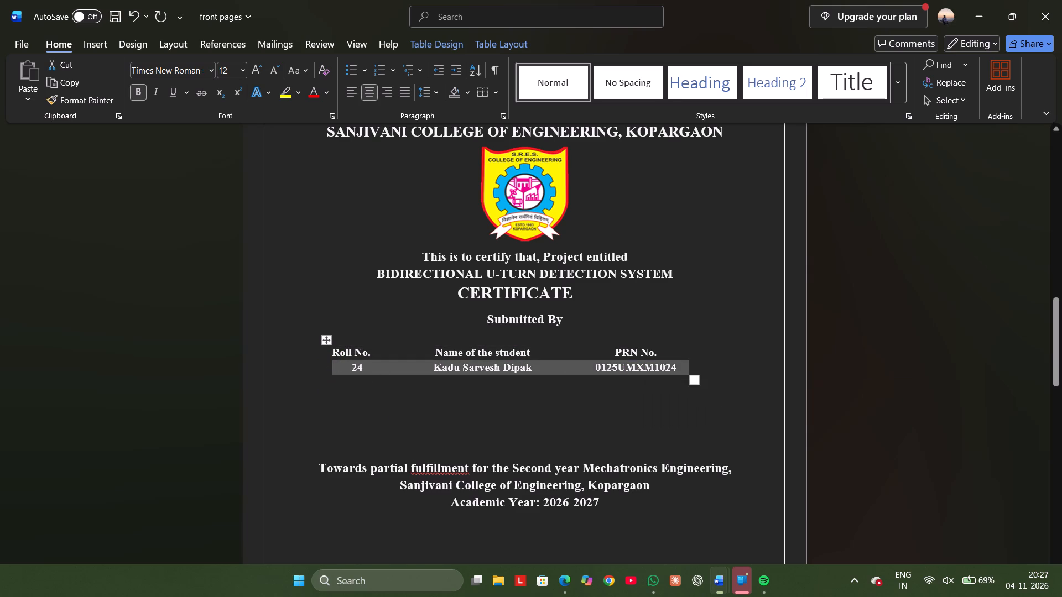
click(296, 427)
click(625, 442)
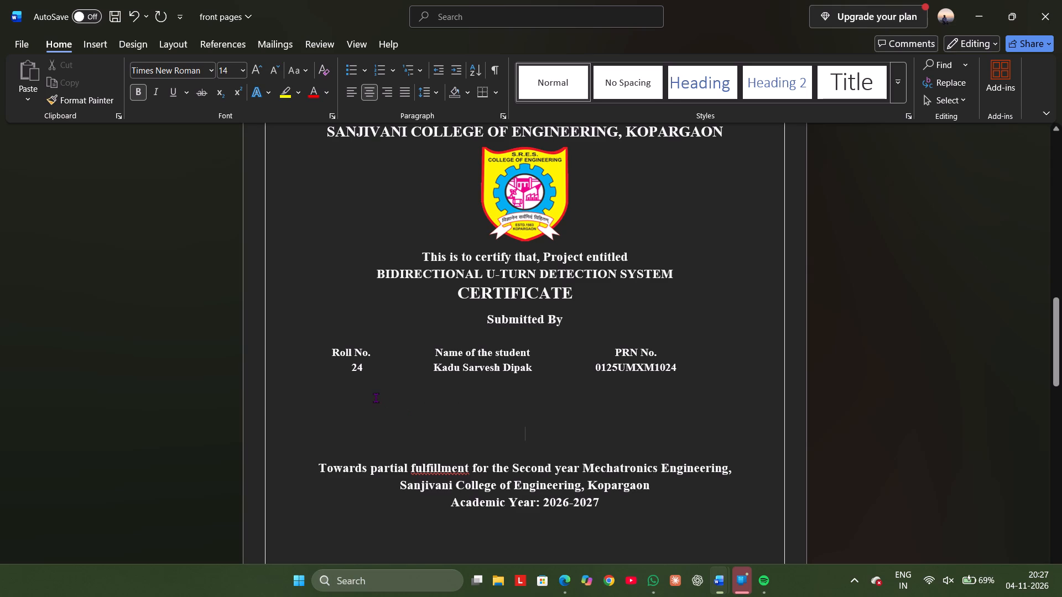
Start a second line below the first team member's roll number within the same table cell.
click(376, 397)
click(356, 383)
click(358, 389)
click(356, 385)
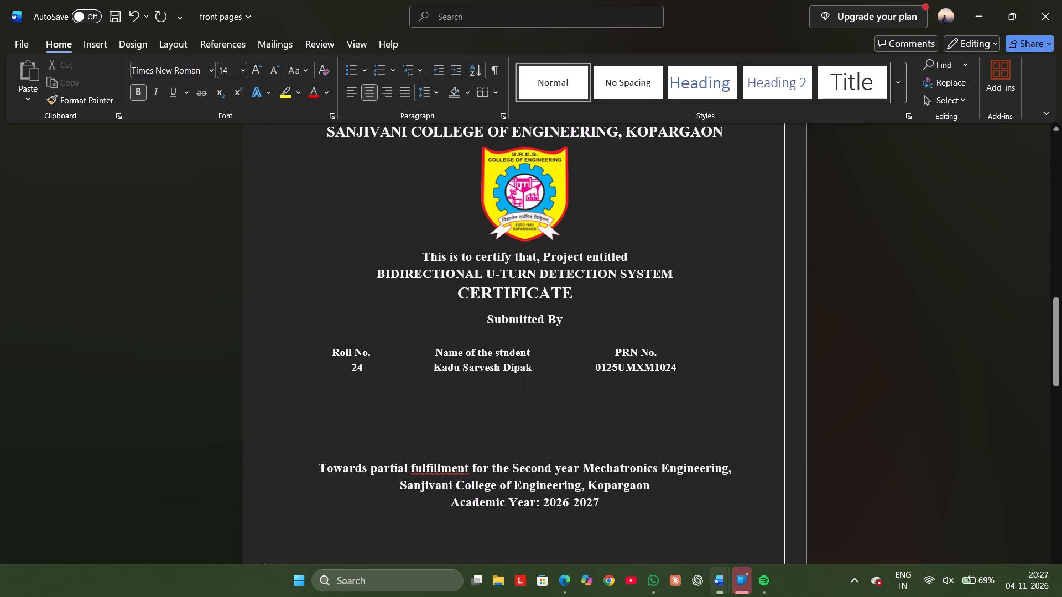
click(348, 380)
click(369, 372)
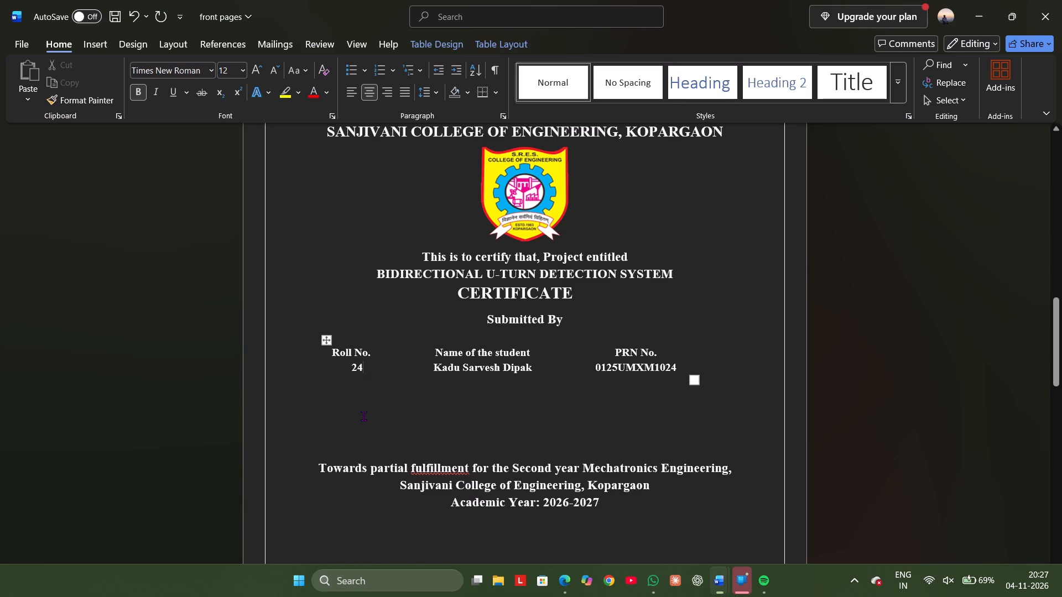
key(Return)
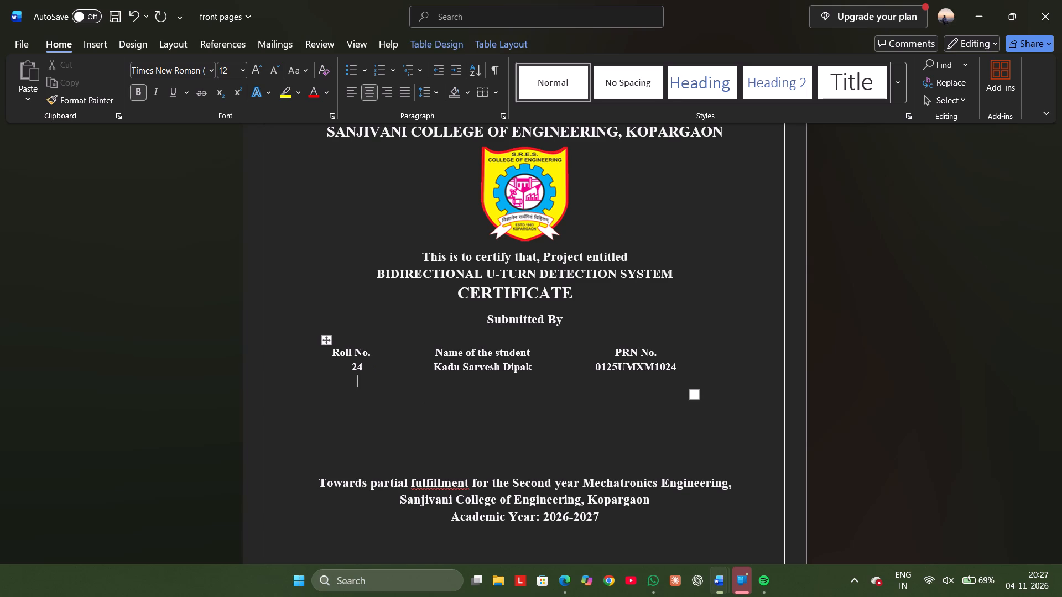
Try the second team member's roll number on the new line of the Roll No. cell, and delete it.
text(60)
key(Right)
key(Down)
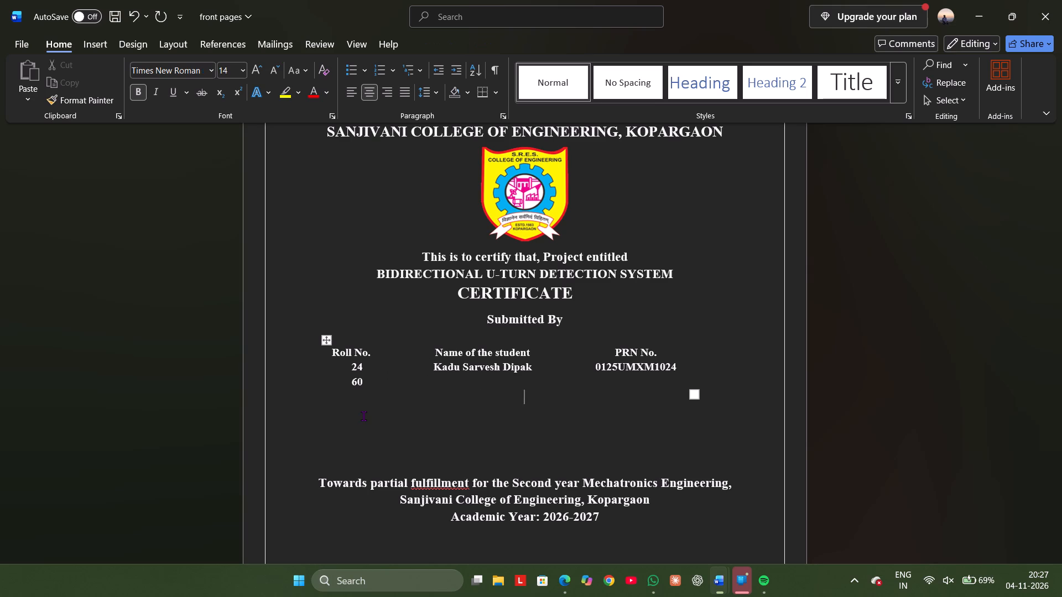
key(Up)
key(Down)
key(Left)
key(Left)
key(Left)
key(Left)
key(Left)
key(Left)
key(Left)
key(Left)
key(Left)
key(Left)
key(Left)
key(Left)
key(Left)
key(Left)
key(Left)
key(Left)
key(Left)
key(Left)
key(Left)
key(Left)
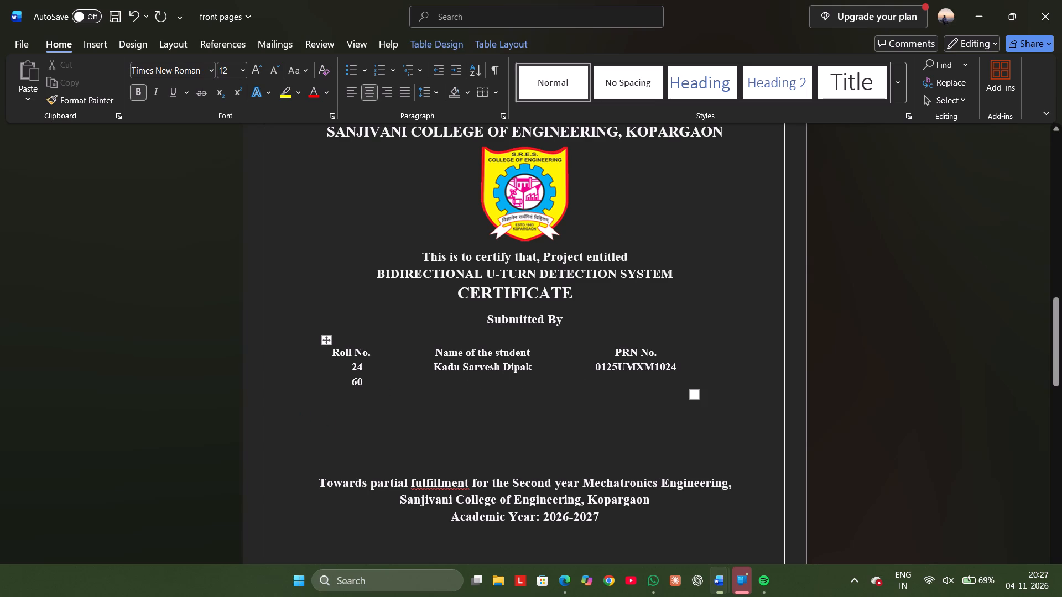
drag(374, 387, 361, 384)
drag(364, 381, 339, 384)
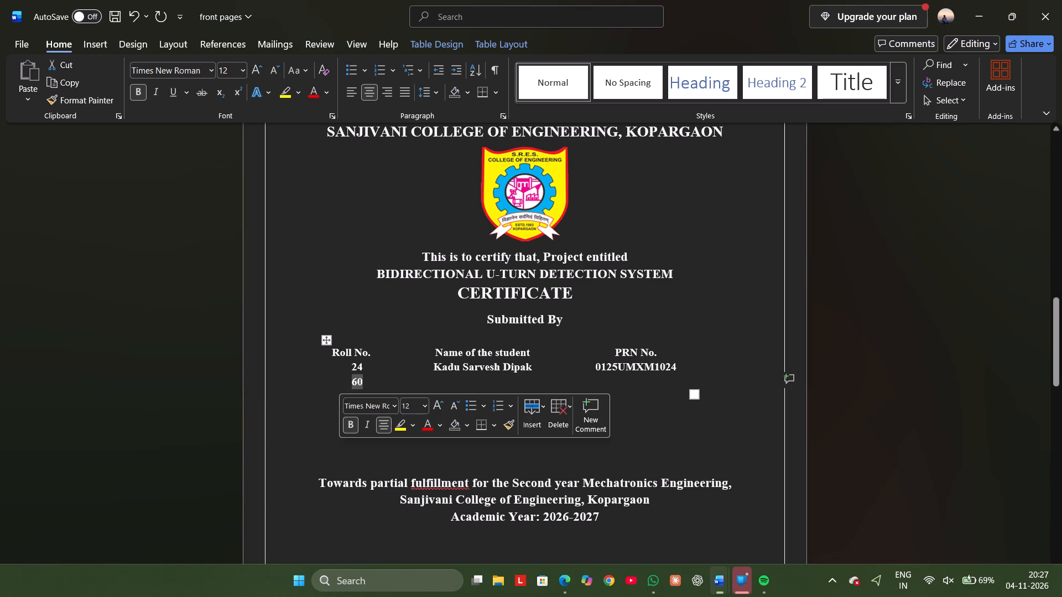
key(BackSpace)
Add another empty row at the bottom of the student table.
click(360, 367)
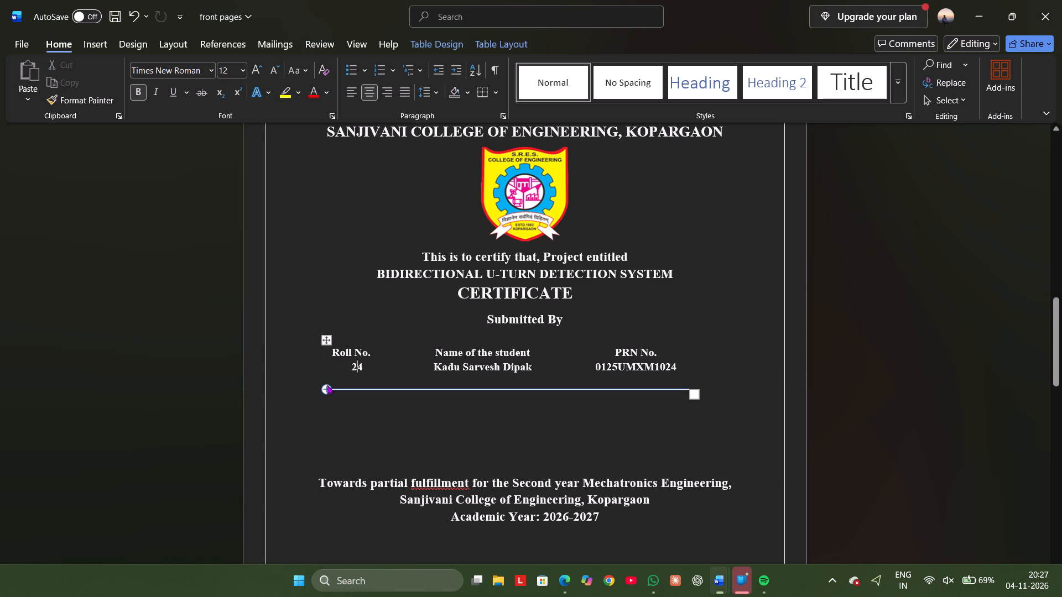
click(327, 387)
click(540, 473)
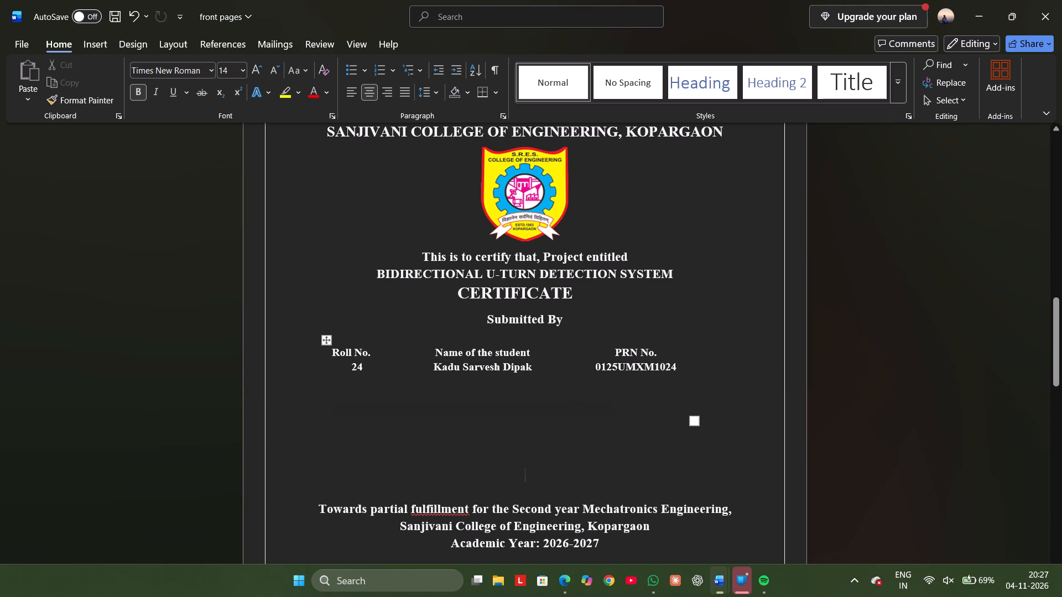
Enter the second team member's roll number on the line below the first one in the Roll No. column.
click(374, 363)
click(356, 371)
drag(342, 364, 447, 401)
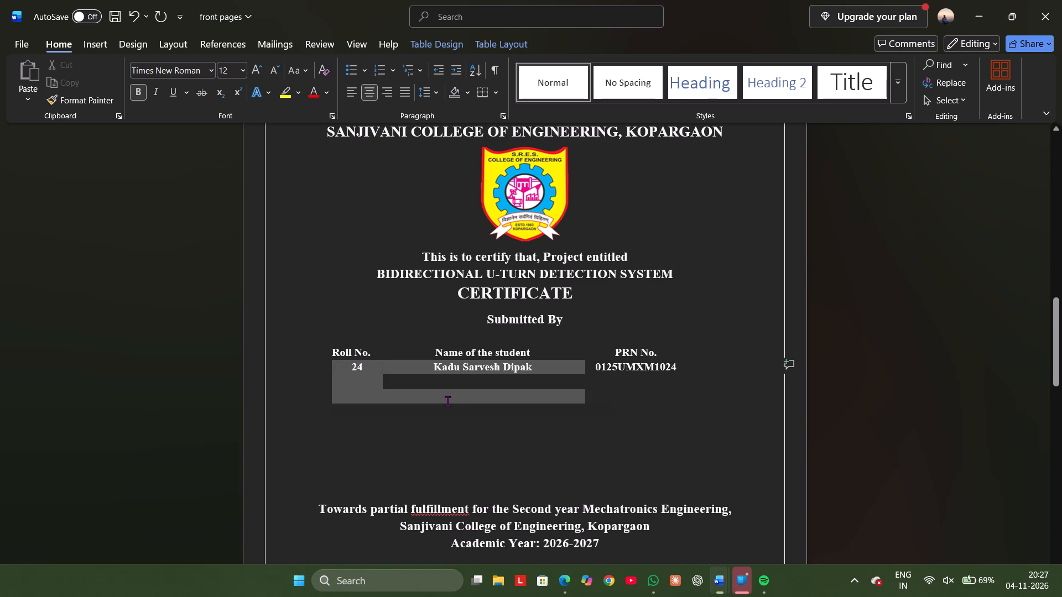
drag(447, 401, 551, 378)
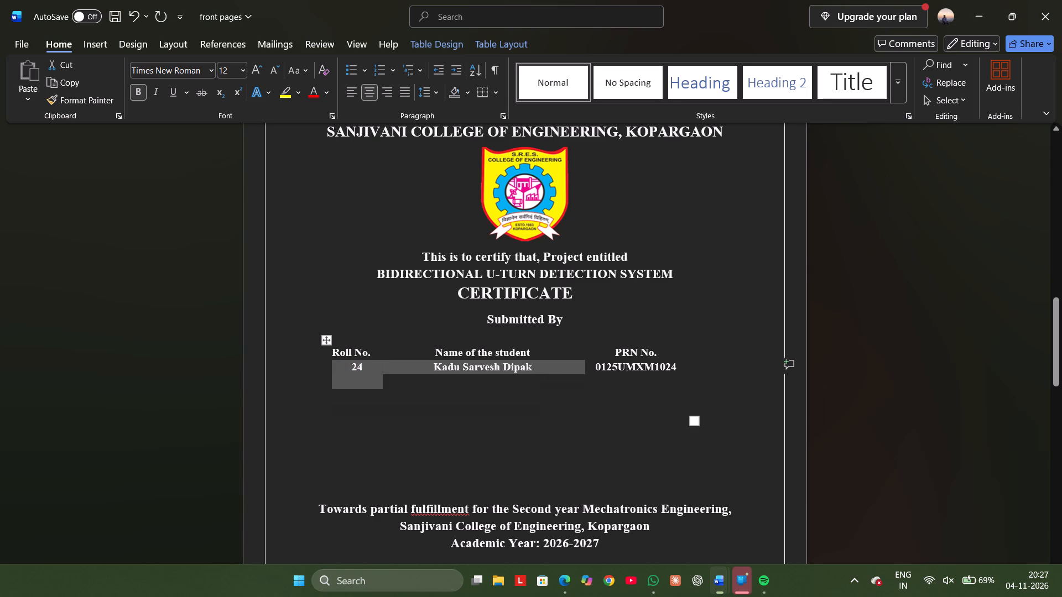
click(379, 381)
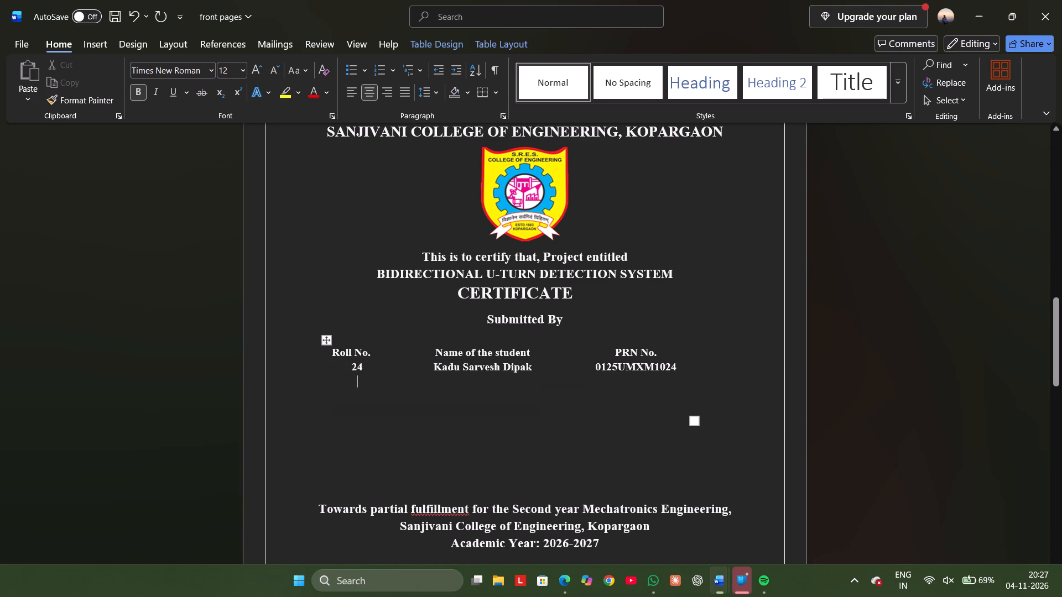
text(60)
Pad the second team member's roll number with trailing spaces towards the student name column.
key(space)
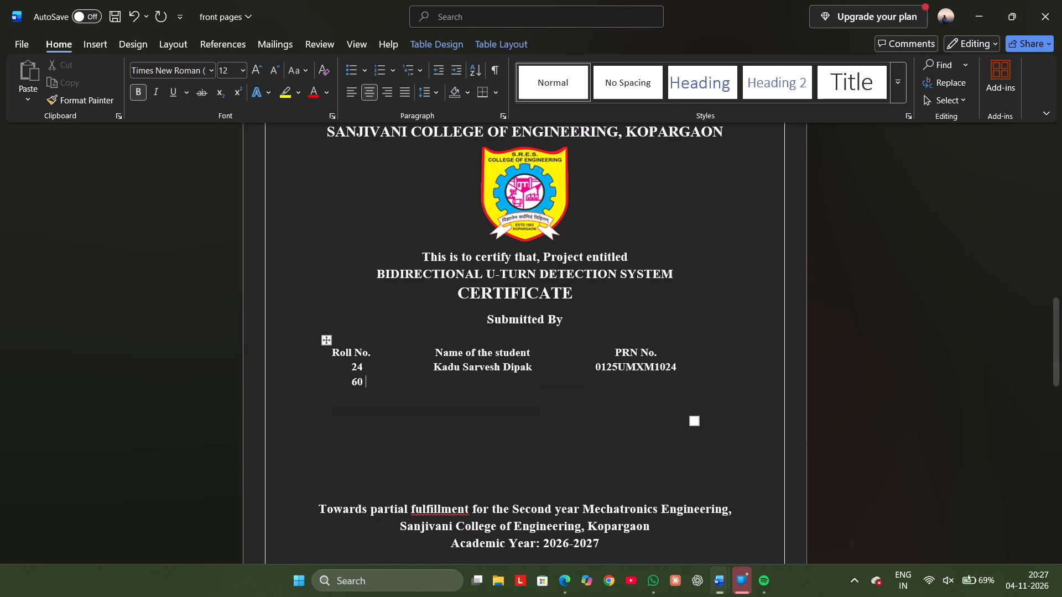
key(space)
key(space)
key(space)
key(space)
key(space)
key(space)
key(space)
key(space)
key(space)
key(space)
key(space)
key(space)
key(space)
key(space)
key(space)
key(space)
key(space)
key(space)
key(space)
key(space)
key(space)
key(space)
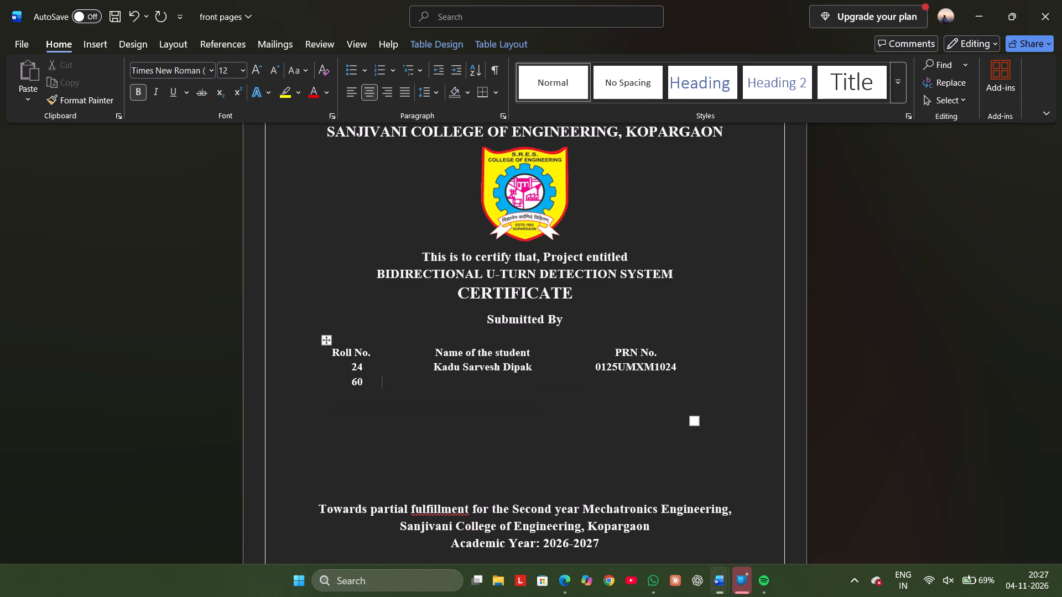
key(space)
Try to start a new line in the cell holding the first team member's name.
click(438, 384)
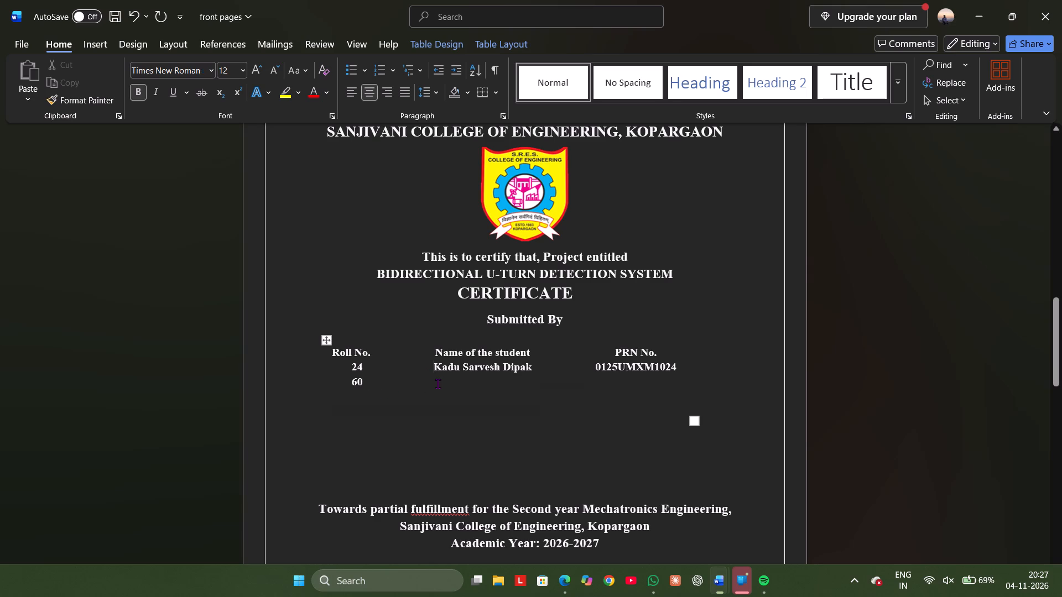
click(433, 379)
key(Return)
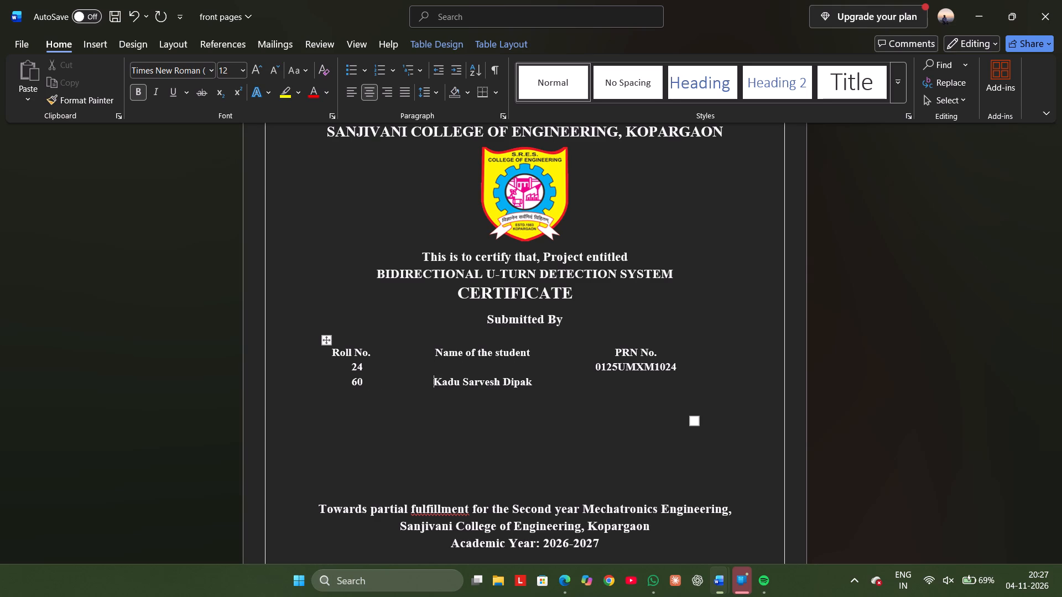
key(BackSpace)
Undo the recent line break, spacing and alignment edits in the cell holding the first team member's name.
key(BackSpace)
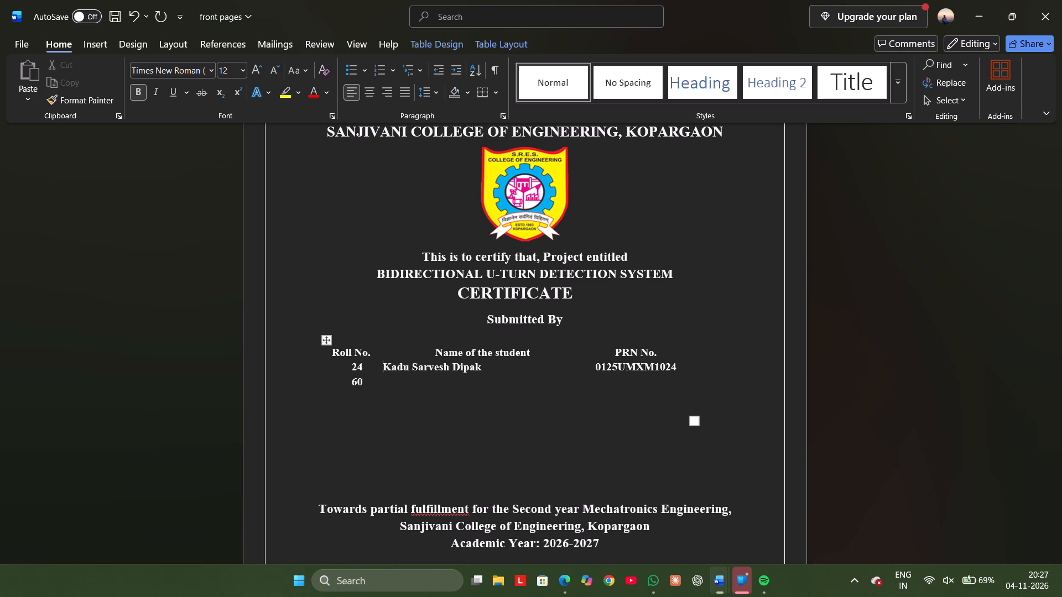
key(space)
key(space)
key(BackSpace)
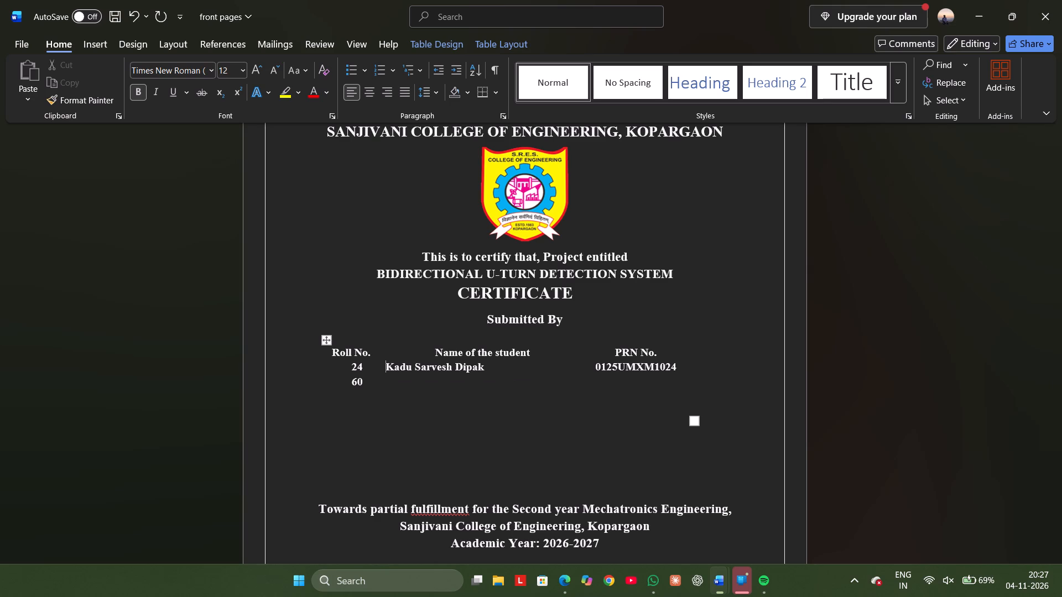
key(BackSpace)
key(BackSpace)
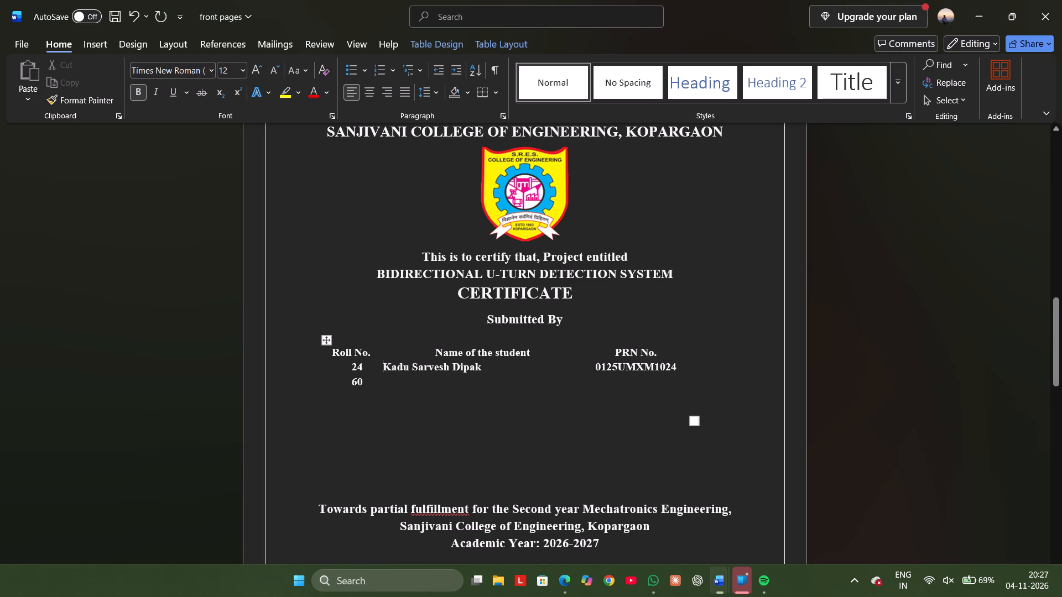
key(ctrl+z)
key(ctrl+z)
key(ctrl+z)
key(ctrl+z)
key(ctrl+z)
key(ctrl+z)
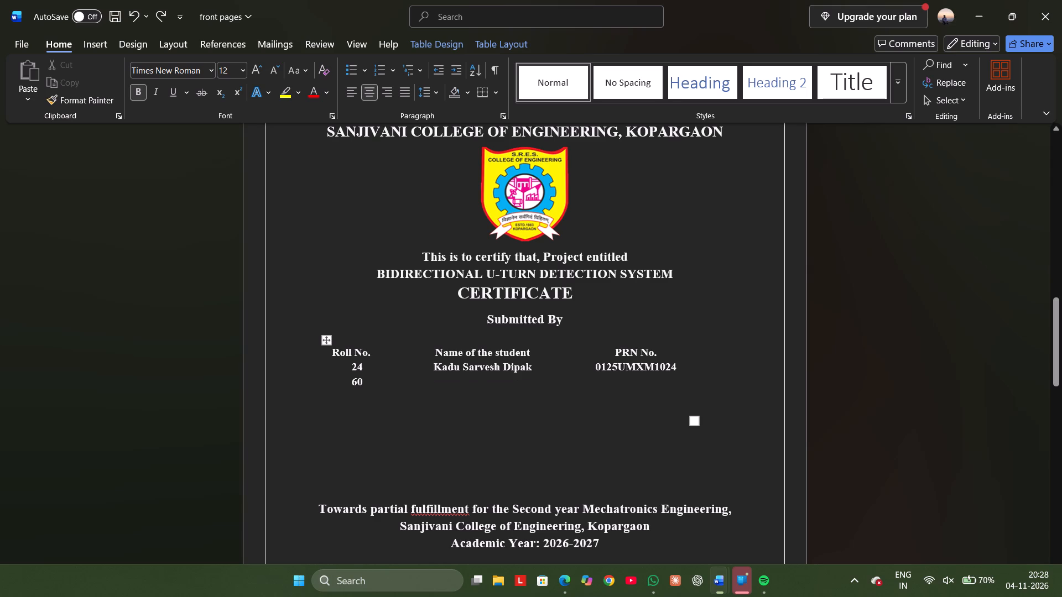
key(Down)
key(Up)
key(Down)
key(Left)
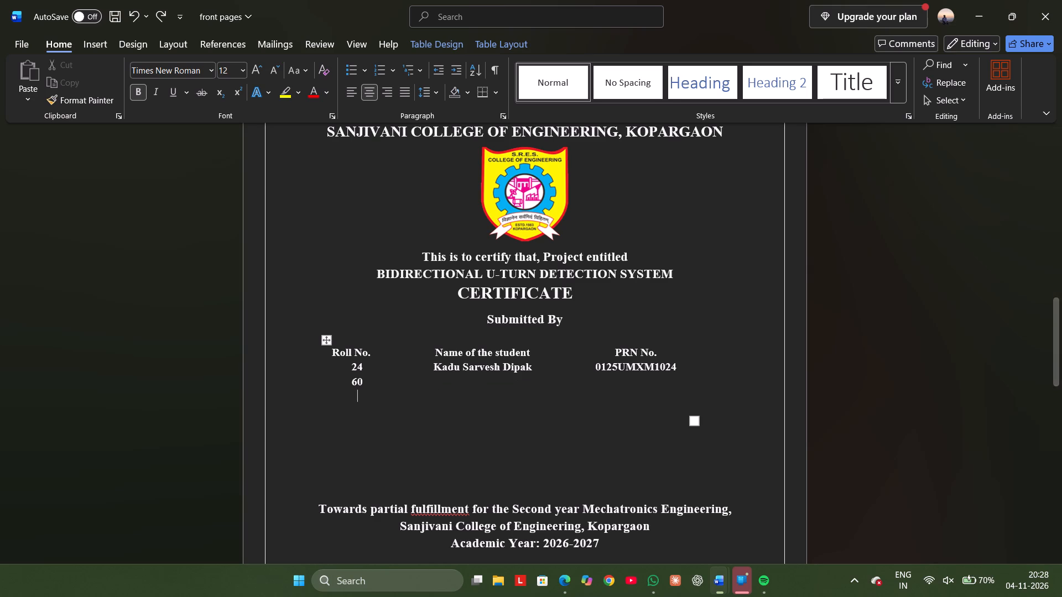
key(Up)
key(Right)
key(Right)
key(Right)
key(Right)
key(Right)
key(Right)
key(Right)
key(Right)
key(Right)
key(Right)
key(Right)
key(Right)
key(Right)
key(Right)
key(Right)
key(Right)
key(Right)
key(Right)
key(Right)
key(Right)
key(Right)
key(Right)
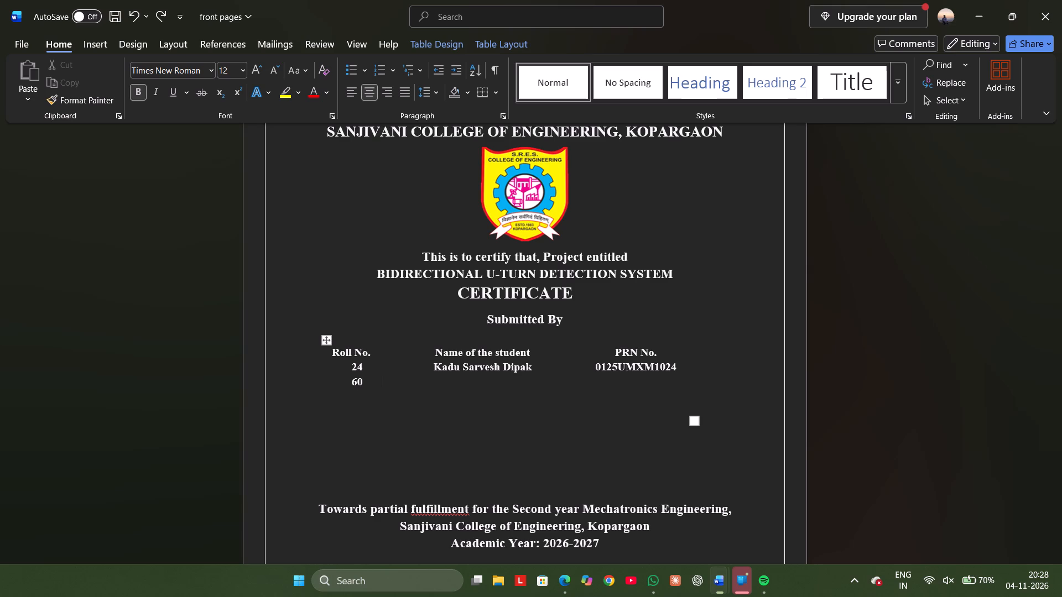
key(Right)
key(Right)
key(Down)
Delete the second team member's roll number from the line below the first one in the Roll No. column.
drag(395, 388, 332, 380)
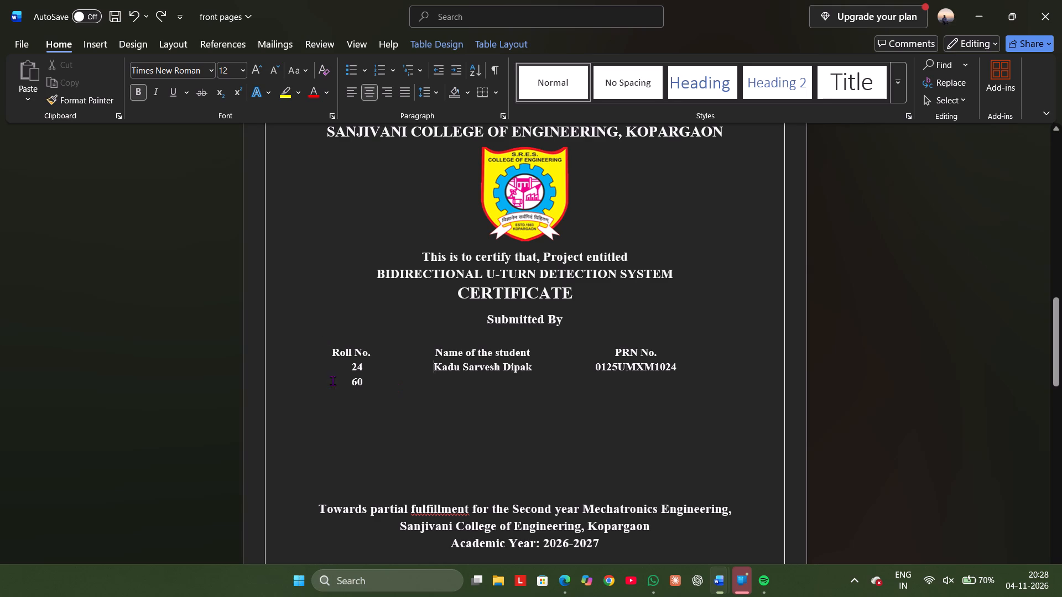
drag(332, 380, 353, 379)
click(279, 432)
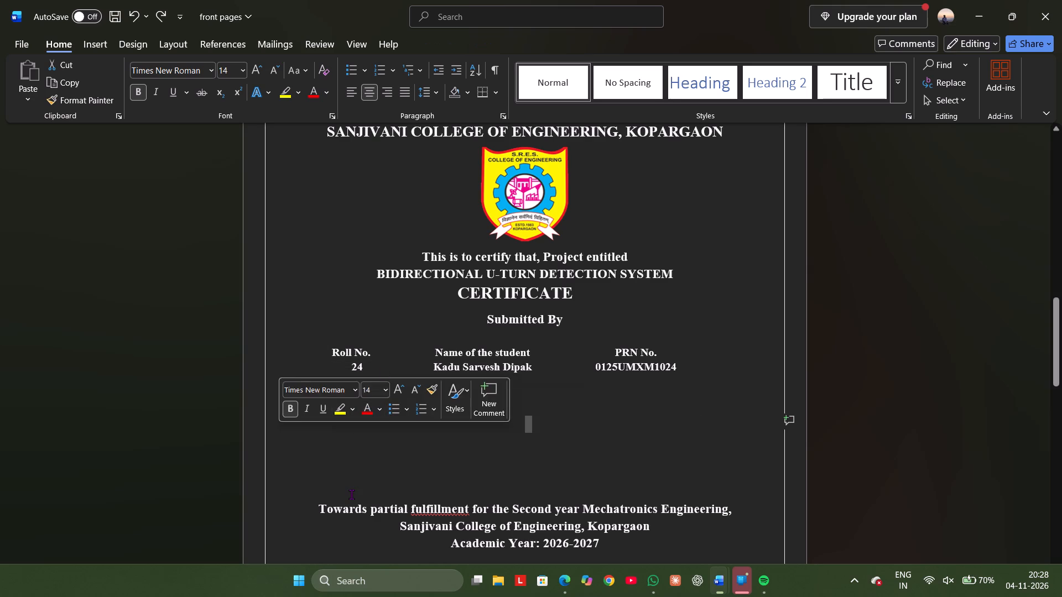
click(351, 494)
drag(349, 381, 368, 387)
key(Delete)
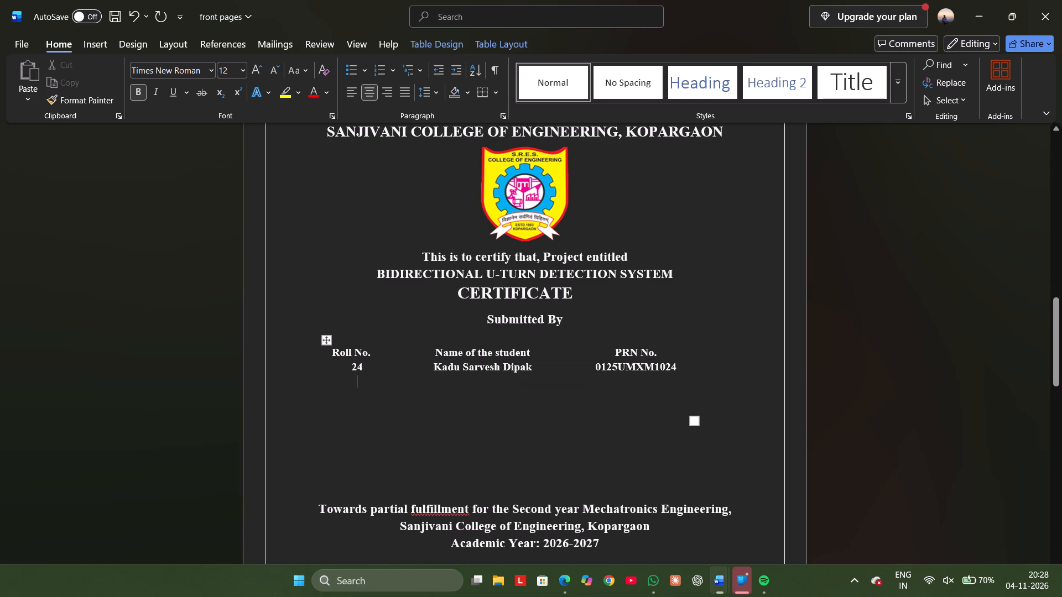
Insert an empty table row below the first team member's row in the student table.
click(326, 386)
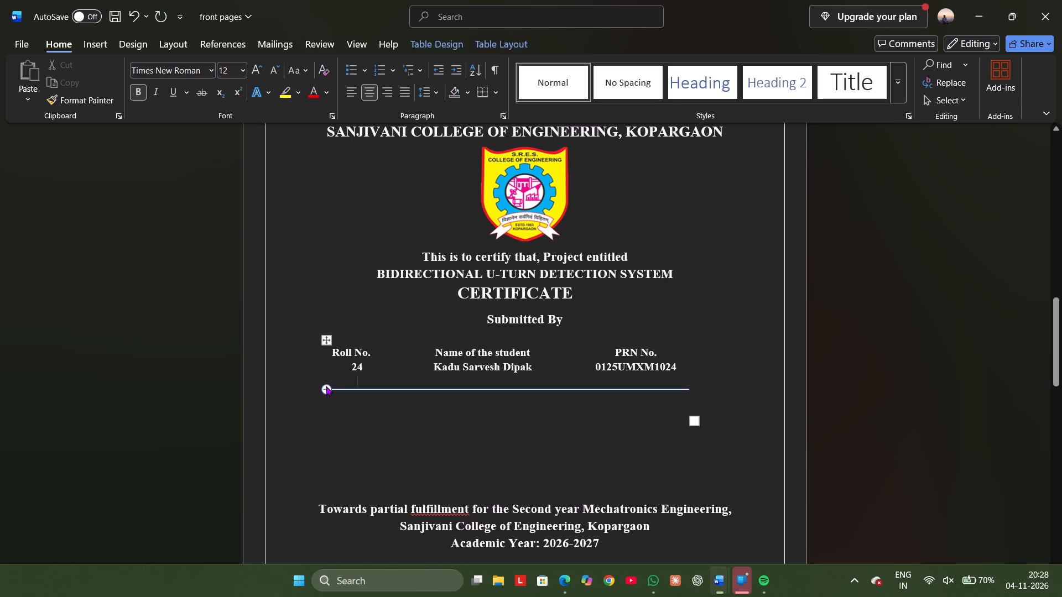
click(437, 478)
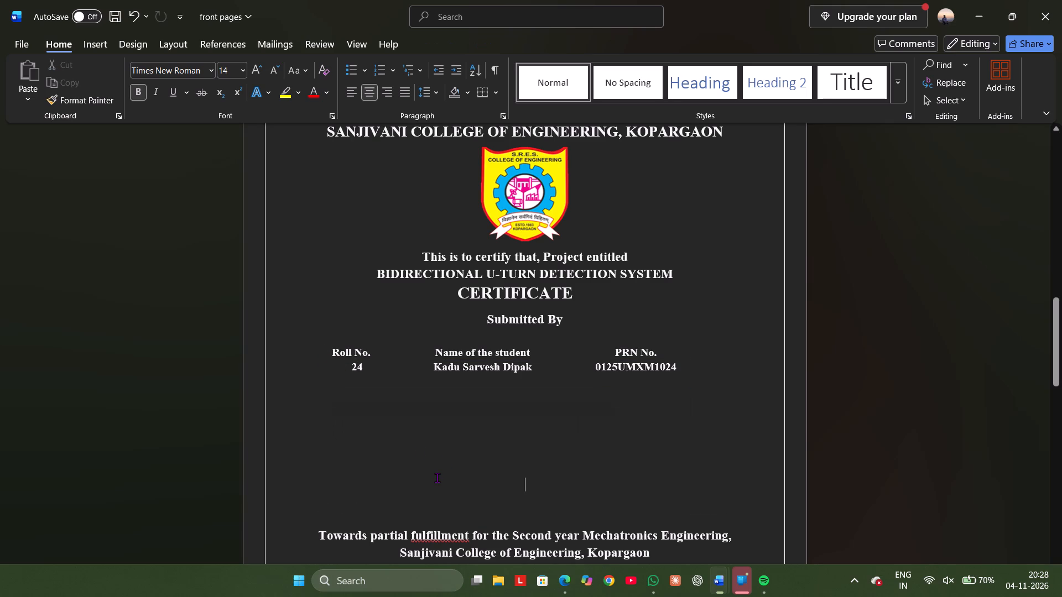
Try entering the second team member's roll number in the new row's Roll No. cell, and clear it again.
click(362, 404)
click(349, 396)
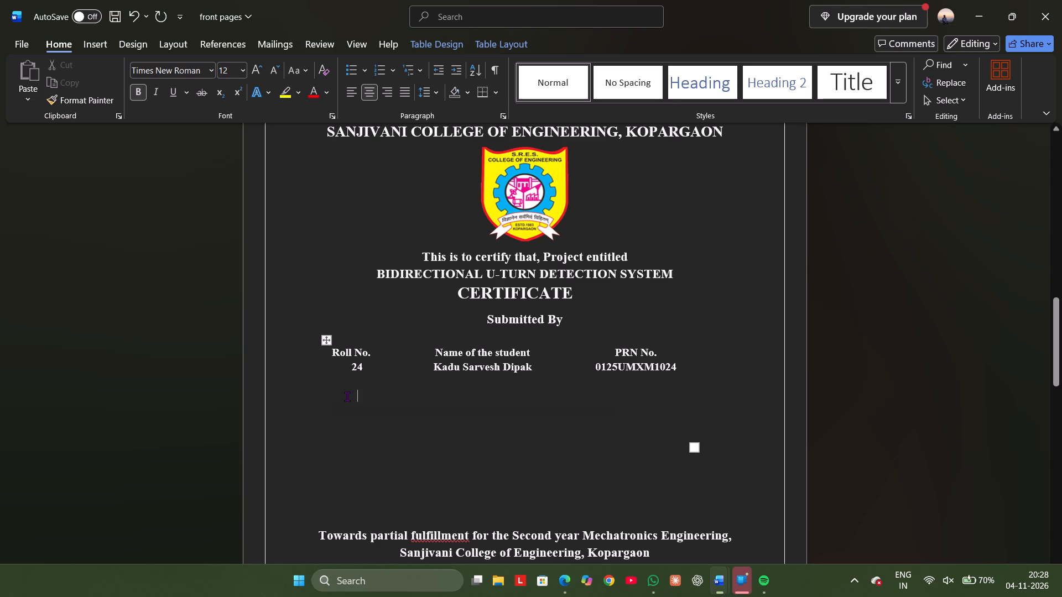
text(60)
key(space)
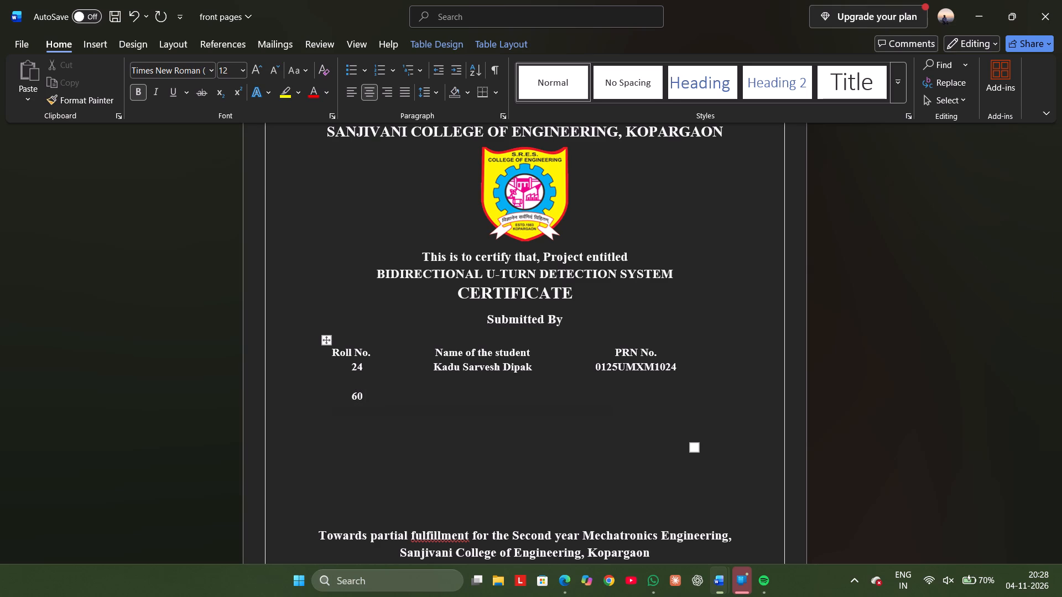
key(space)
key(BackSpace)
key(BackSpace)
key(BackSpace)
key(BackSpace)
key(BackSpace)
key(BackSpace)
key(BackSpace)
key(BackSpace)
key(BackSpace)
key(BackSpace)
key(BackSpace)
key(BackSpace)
Delete the first team member's roll number, name and PRN from the student table on the certificate page.
drag(352, 372, 690, 365)
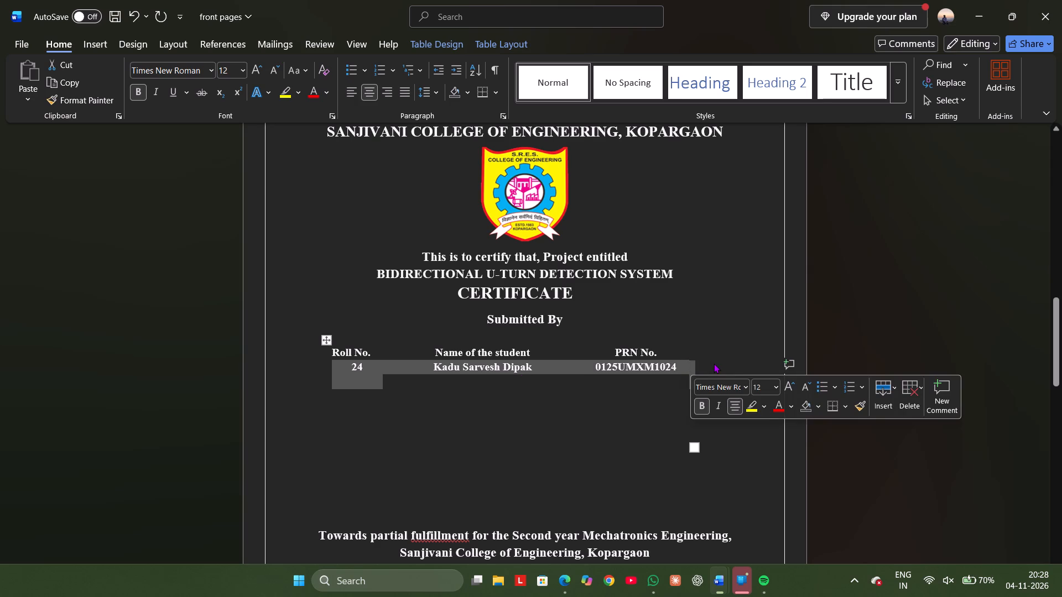
key(Delete)
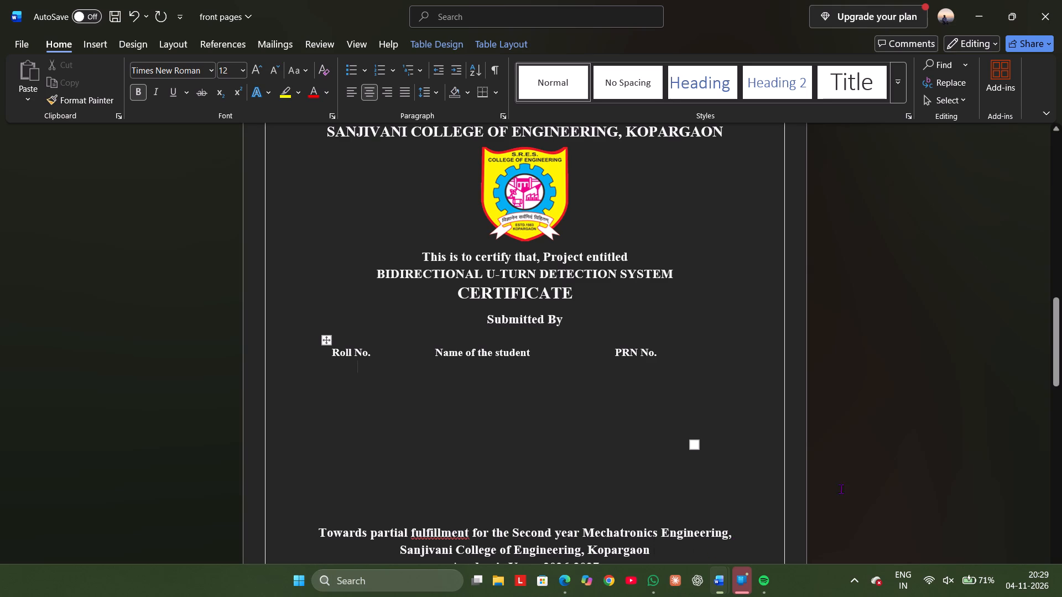
Switch to File Explorer and open the CIA_Activity_Report_Model_Making PDF dated 31-10-2026 from the Downloads folder.
click(495, 584)
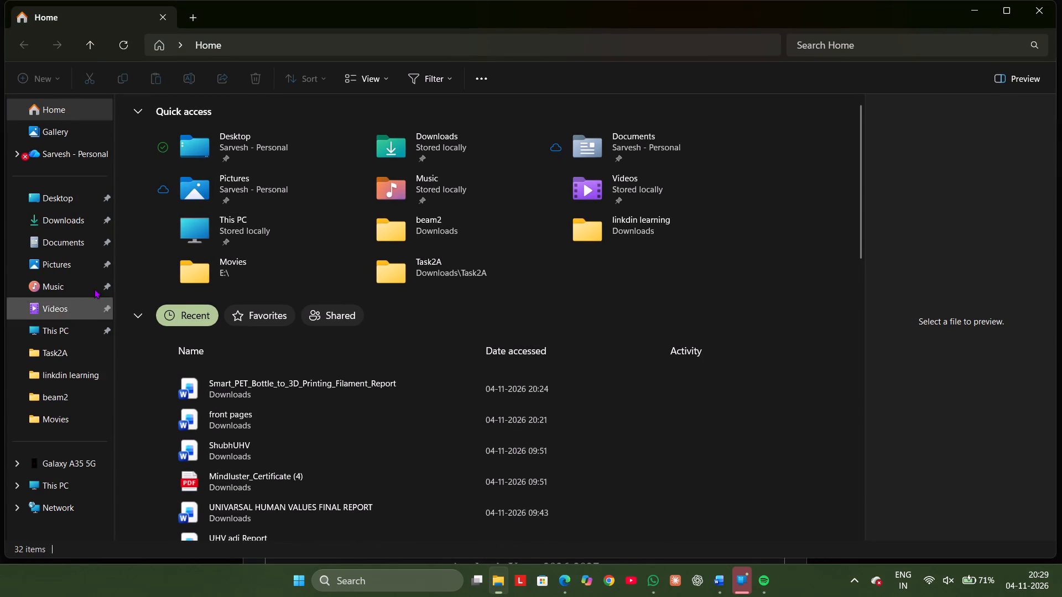
click(84, 228)
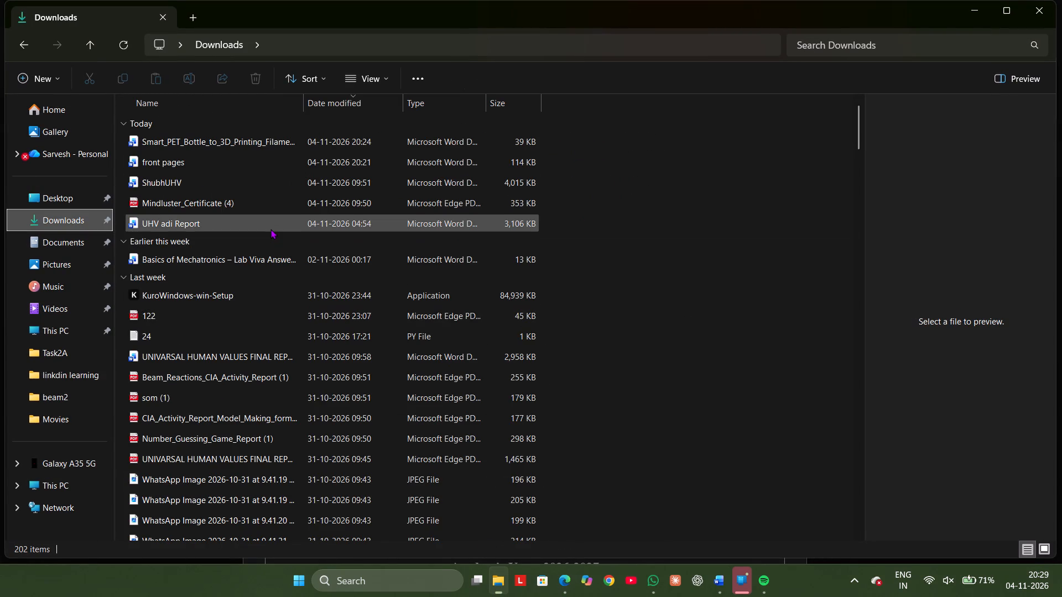
scroll(260, 358, down, 4)
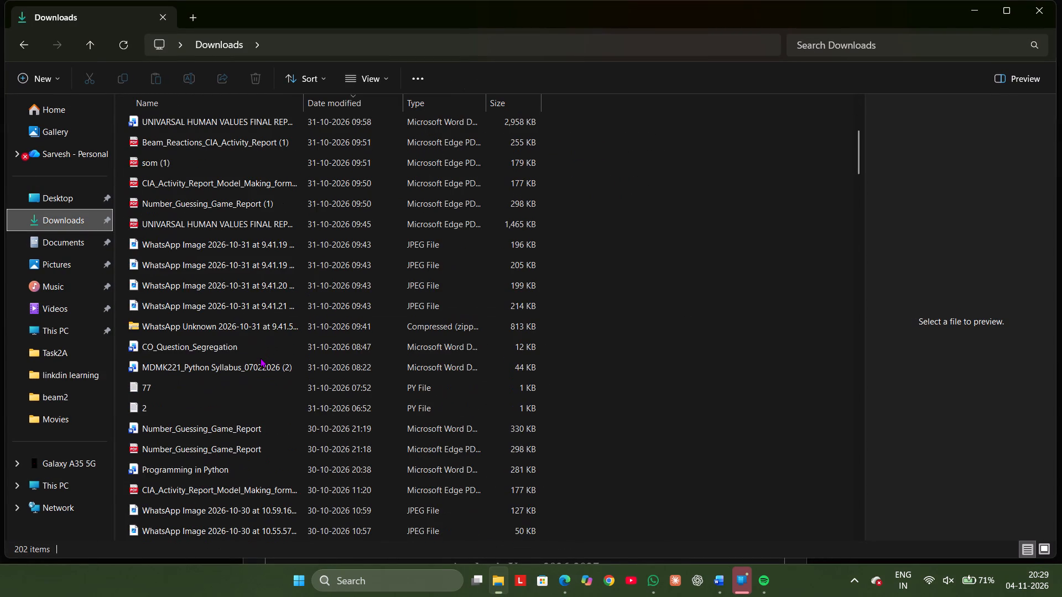
double_click(222, 181)
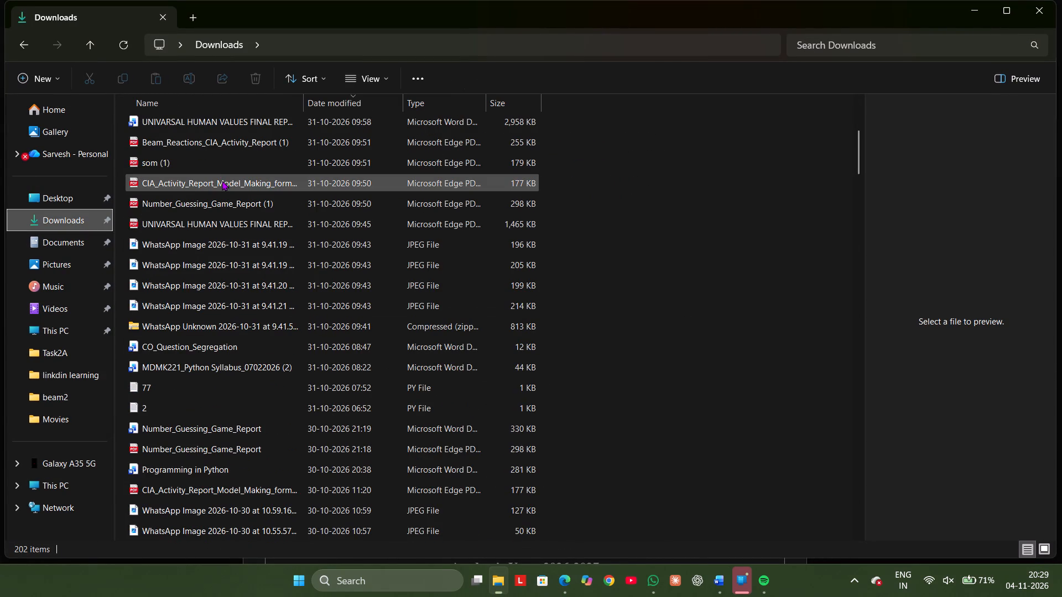
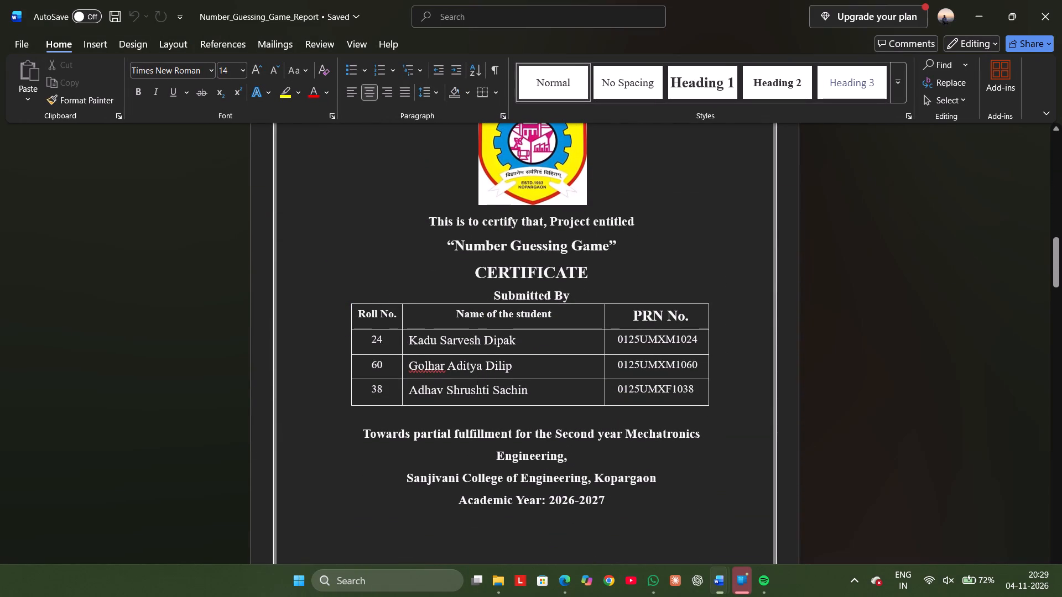
Select the whole student table, including its header row, on the certificate page of the Number Guessing Game report.
drag(348, 303, 676, 366)
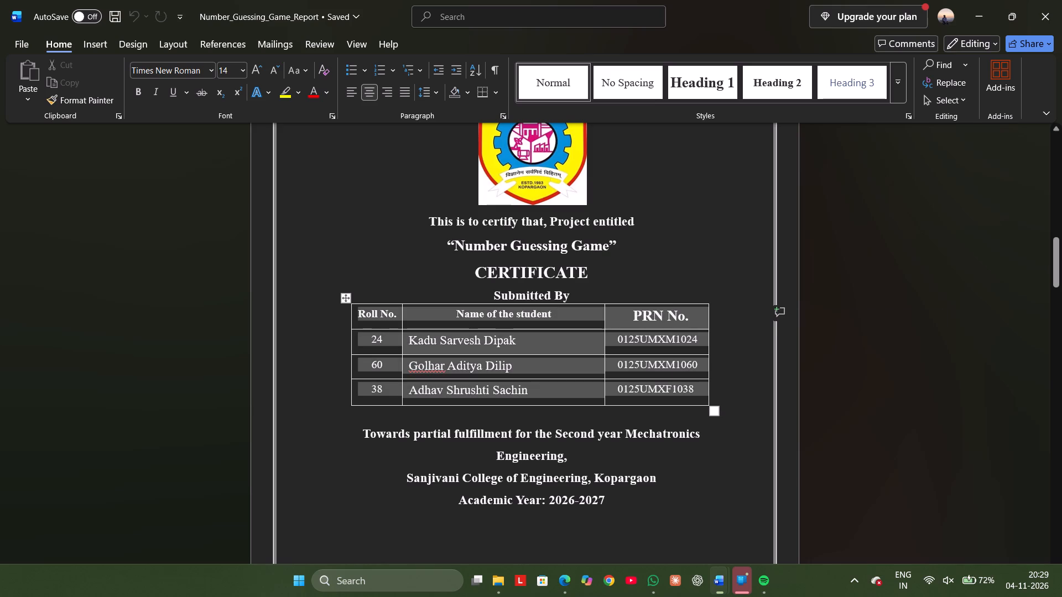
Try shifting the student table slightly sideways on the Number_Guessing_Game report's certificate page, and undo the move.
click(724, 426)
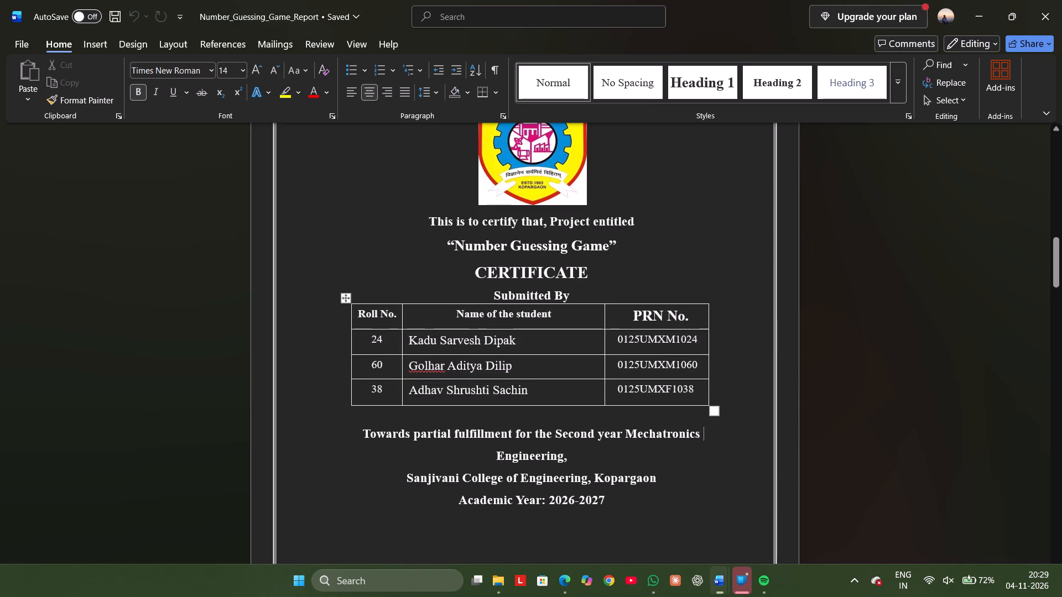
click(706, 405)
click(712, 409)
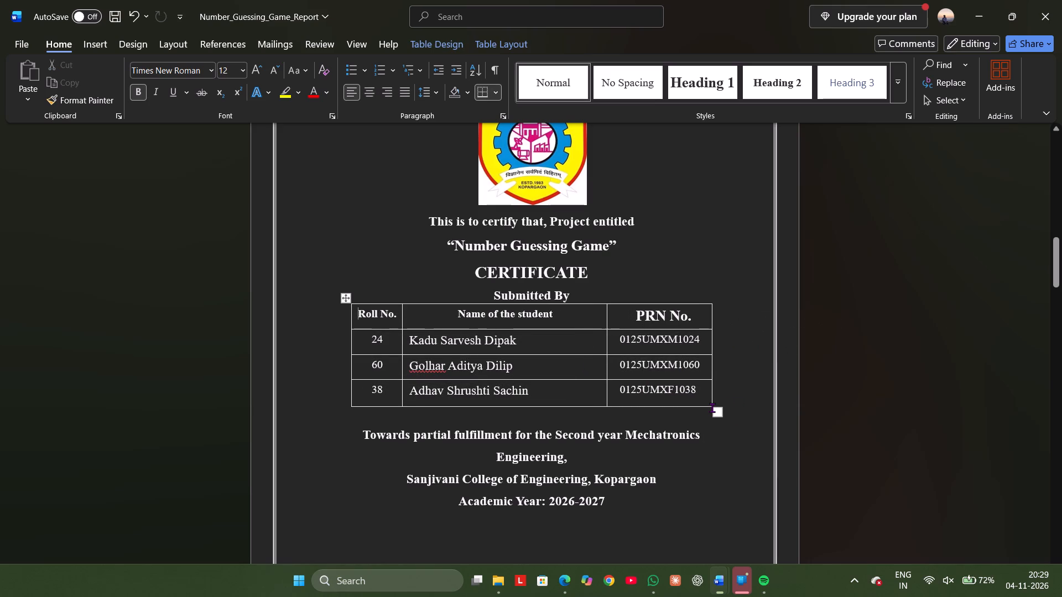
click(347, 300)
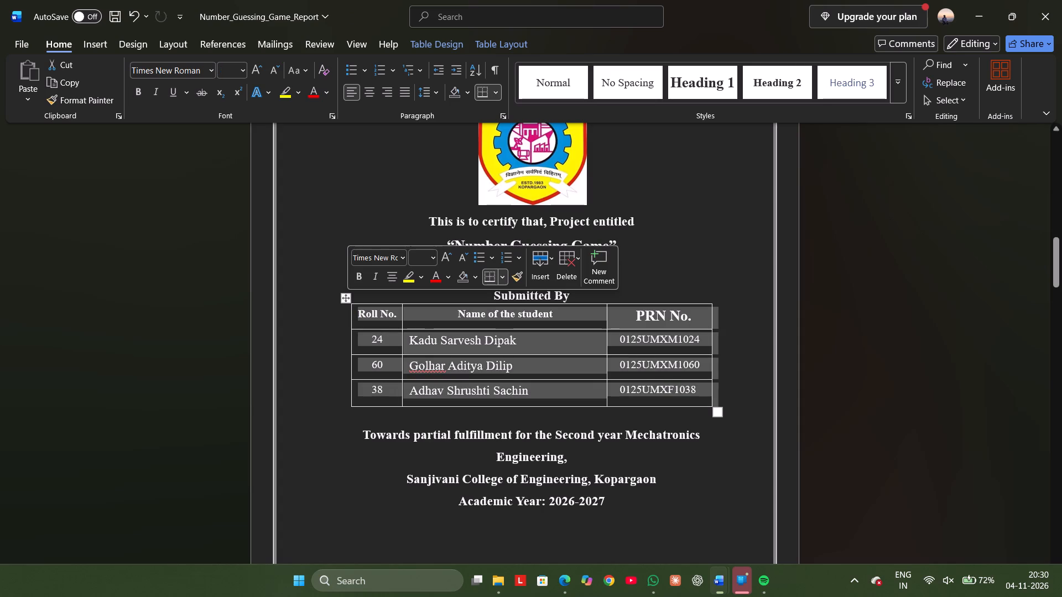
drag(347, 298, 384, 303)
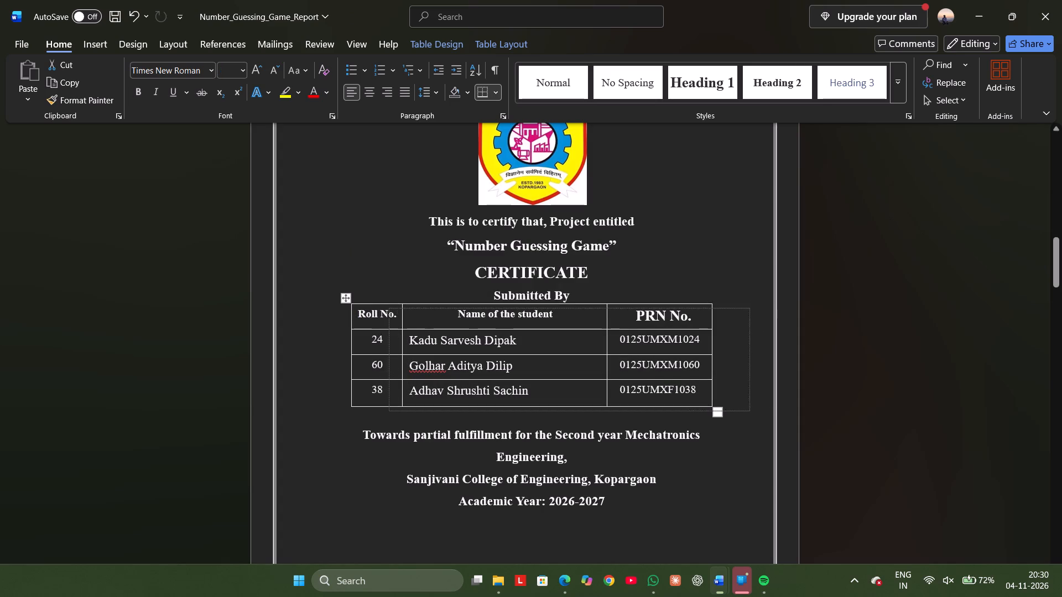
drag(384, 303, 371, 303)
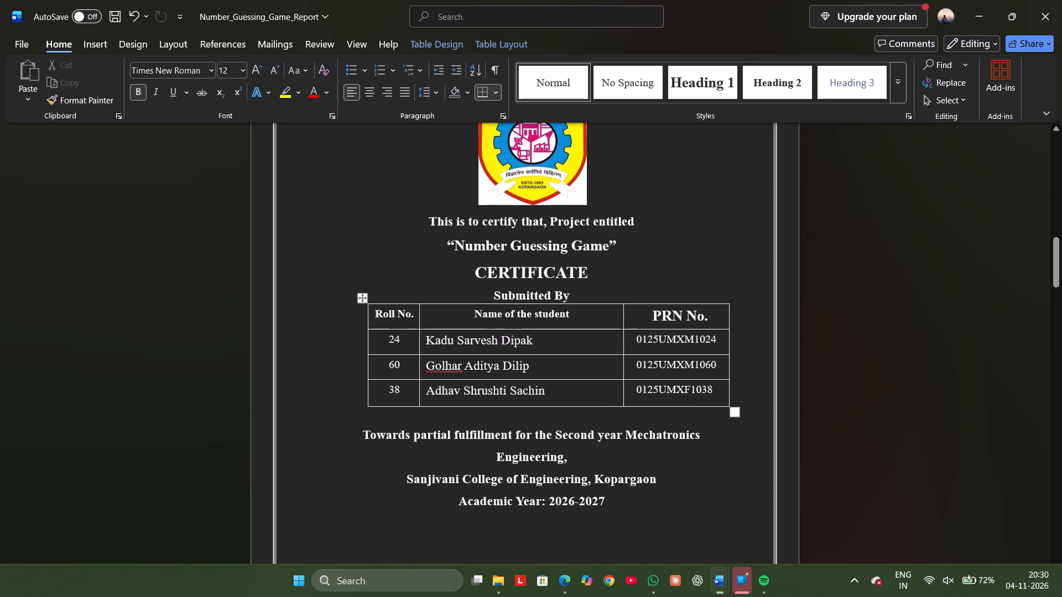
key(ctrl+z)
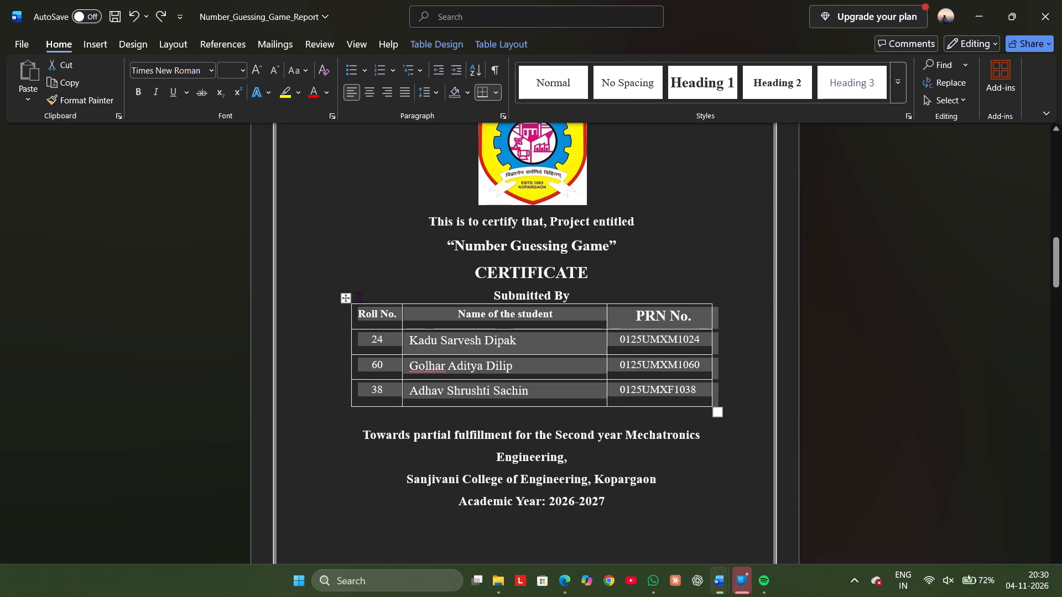
Copy the Number_Guessing_Game report's student table and paste it at the existing student table on the front pages document's certificate page.
key(ctrl+c)
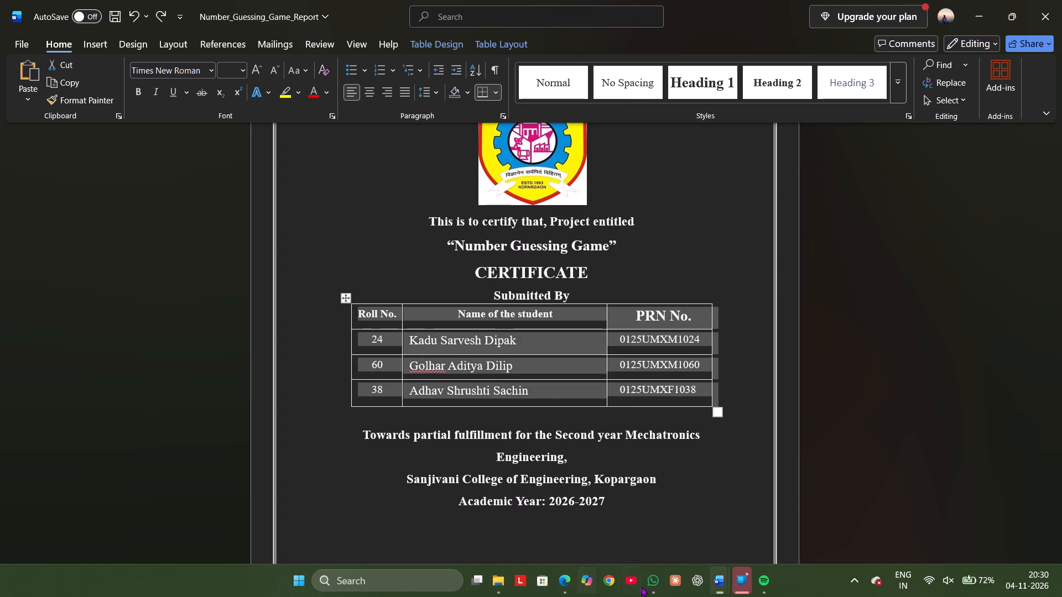
click(697, 519)
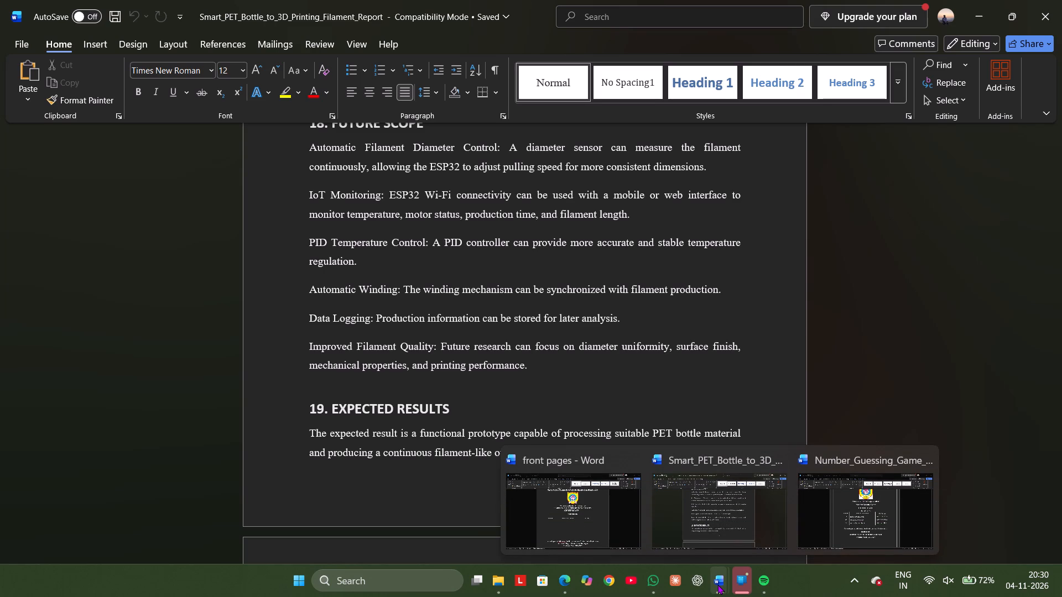
click(595, 506)
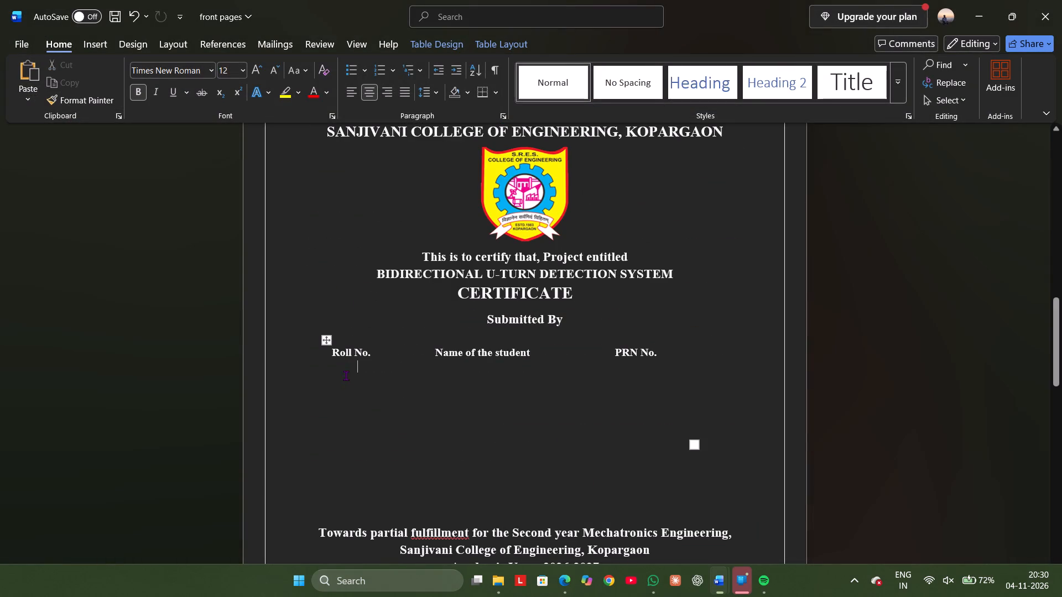
click(326, 340)
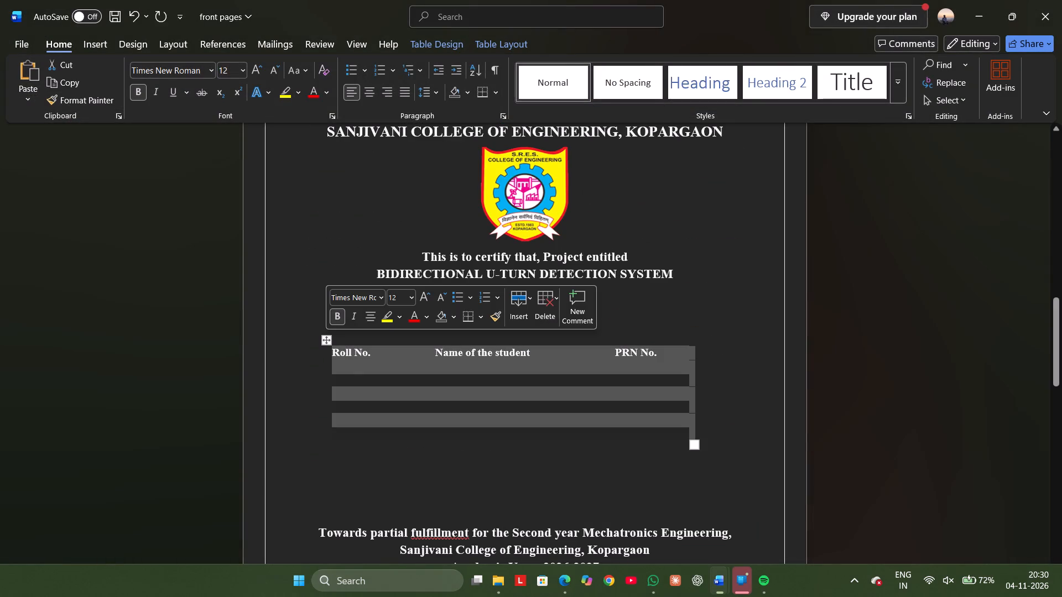
key(ctrl+v)
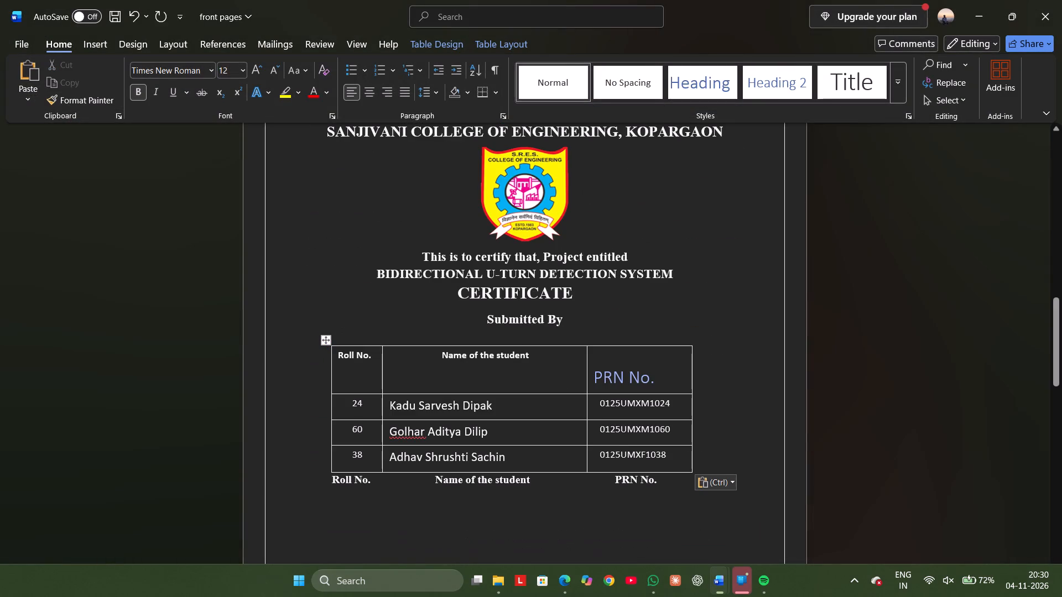
click(597, 515)
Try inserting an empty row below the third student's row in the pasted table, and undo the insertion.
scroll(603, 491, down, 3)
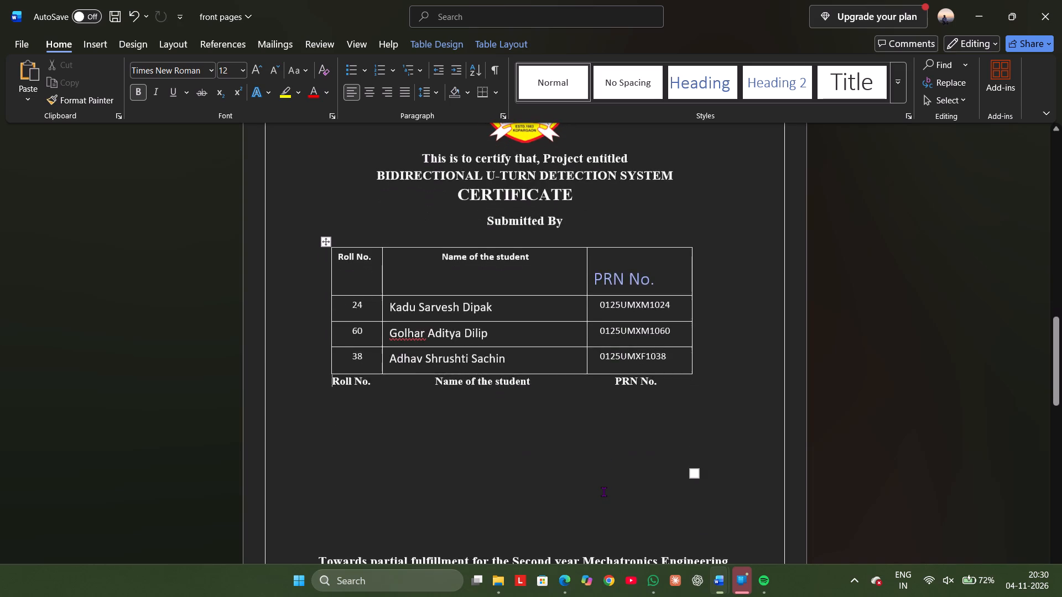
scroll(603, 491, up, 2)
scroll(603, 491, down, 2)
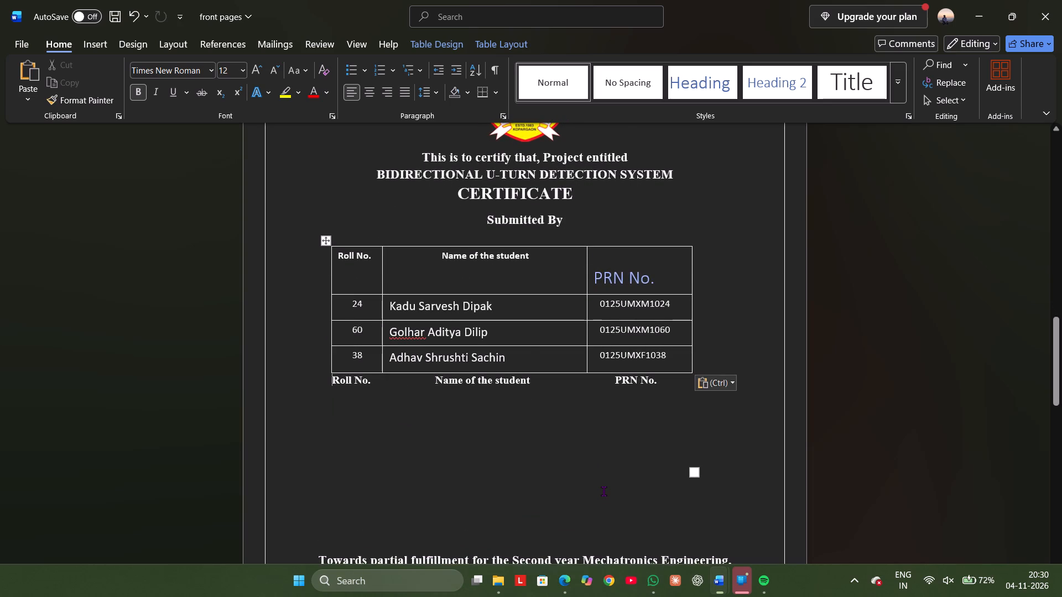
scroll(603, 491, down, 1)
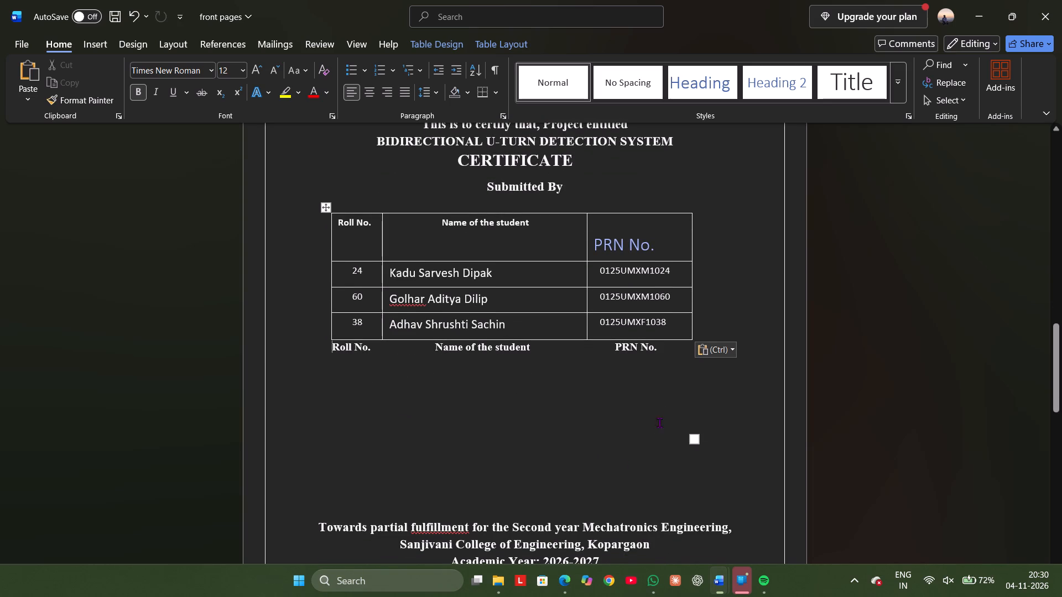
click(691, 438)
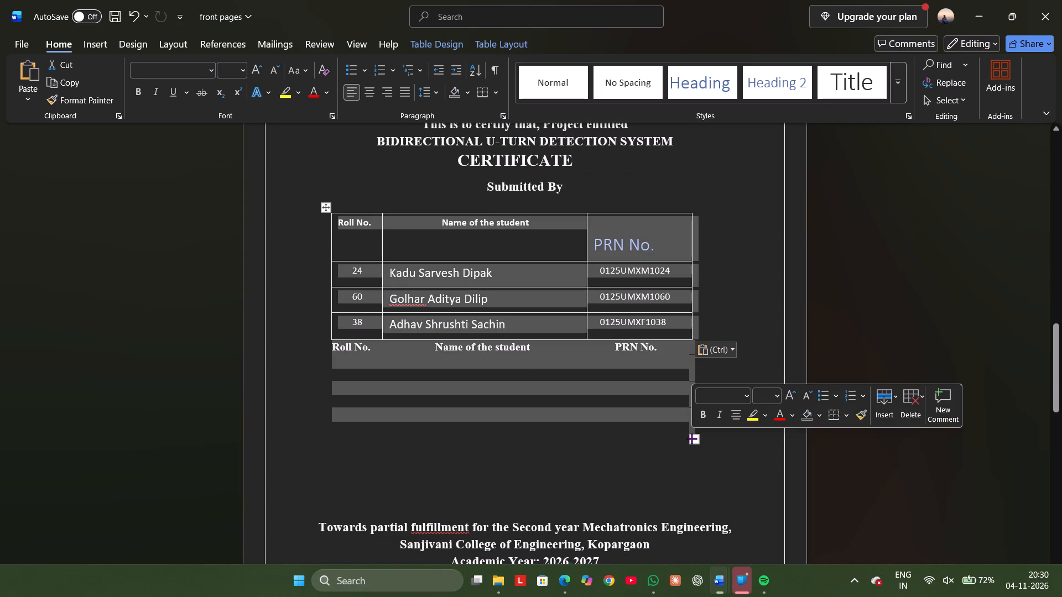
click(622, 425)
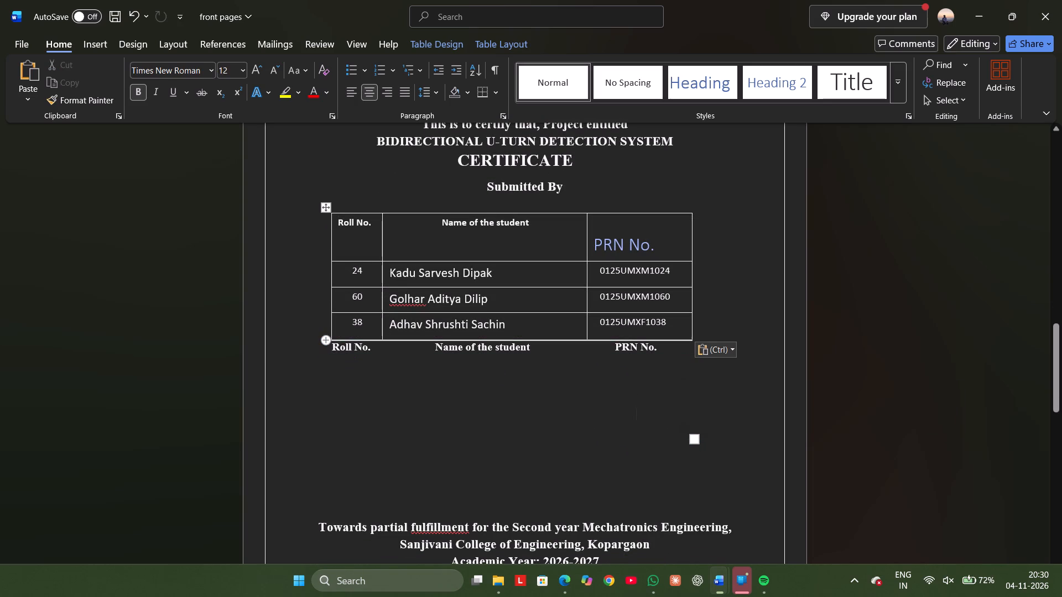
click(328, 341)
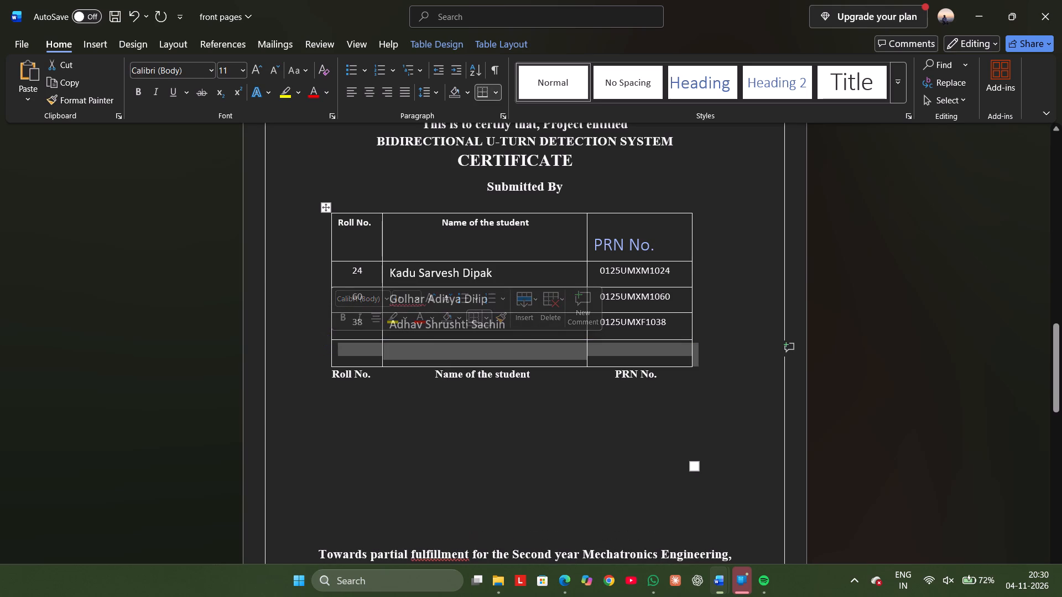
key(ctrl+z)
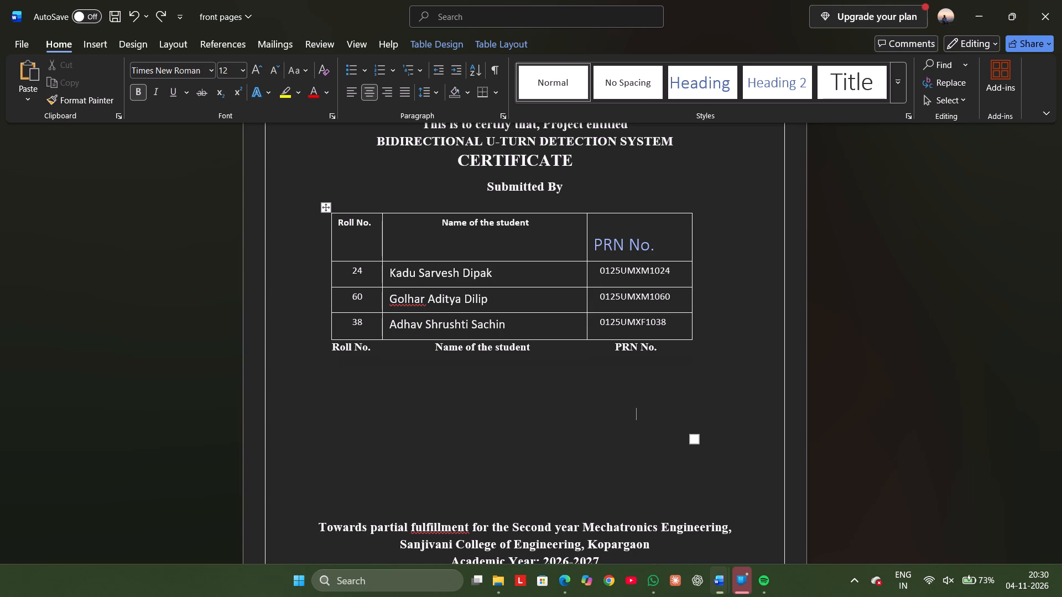
Clear the Roll No., Name of the student and PRN No. headings from the pasted table's header row.
click(660, 389)
scroll(704, 436, down, 2)
scroll(704, 435, up, 5)
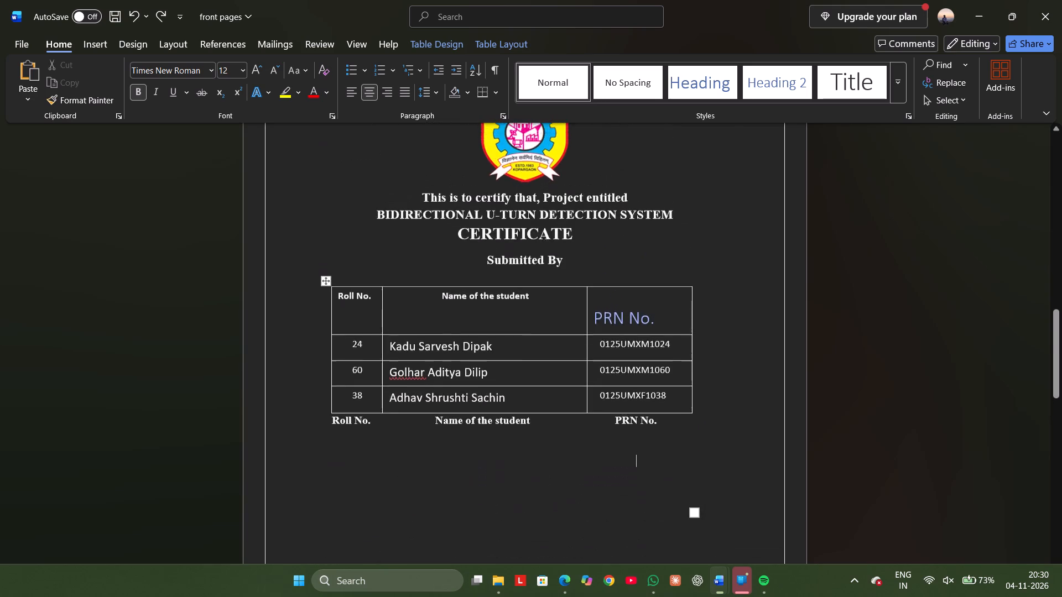
scroll(705, 433, up, 2)
scroll(705, 433, down, 1)
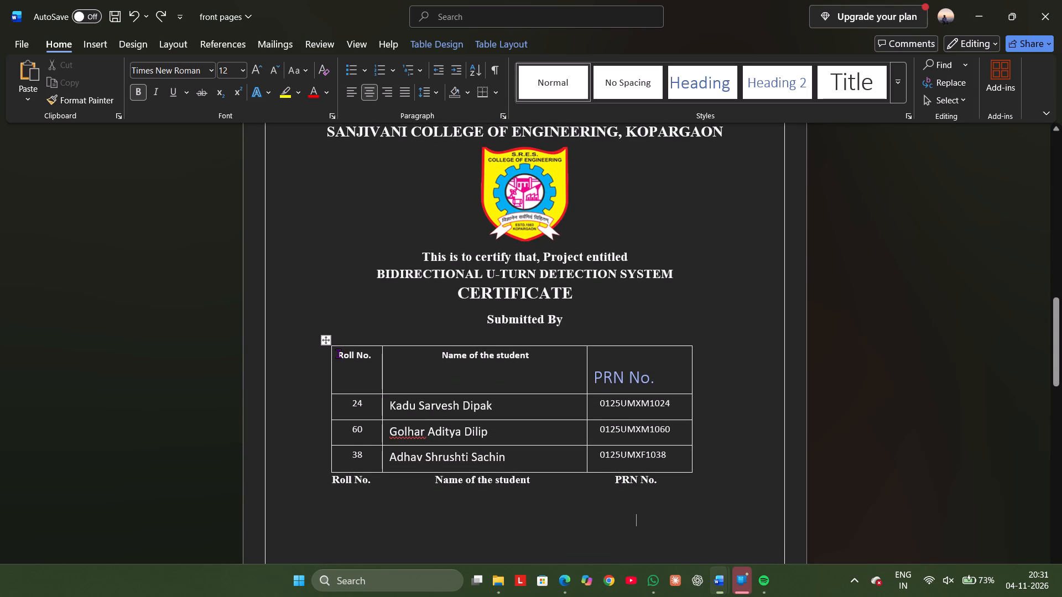
drag(338, 353, 538, 365)
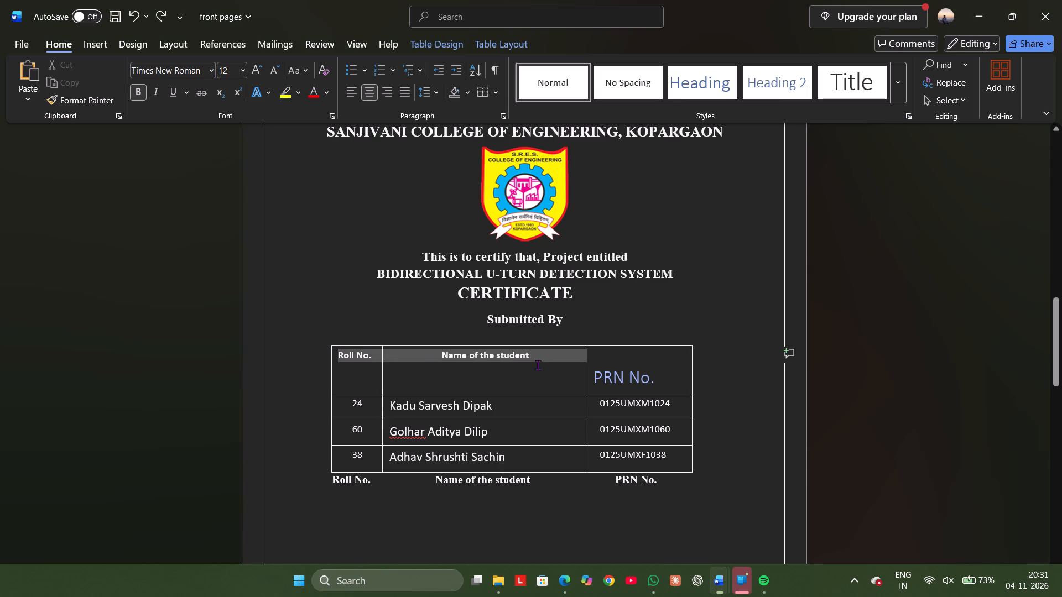
drag(538, 365, 668, 377)
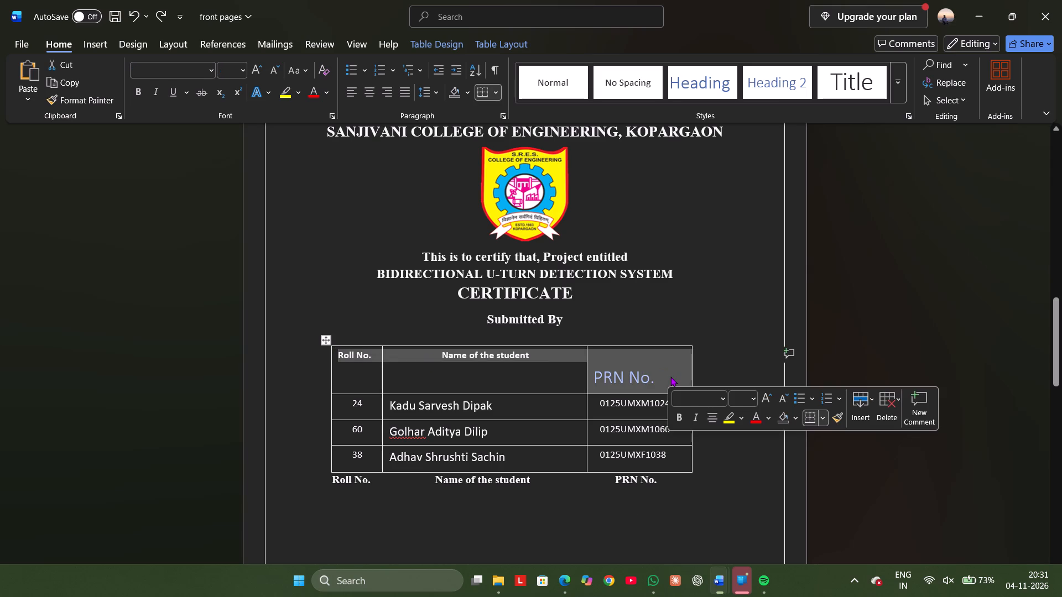
key(Delete)
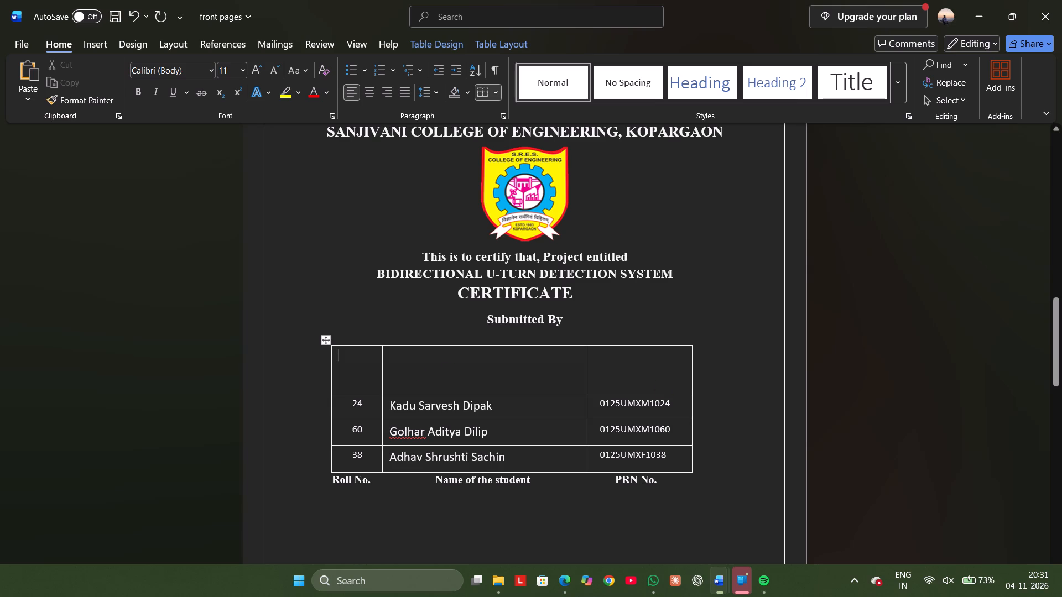
Copy the old table's heading row below the student rows and paste it into the emptied header row.
click(349, 371)
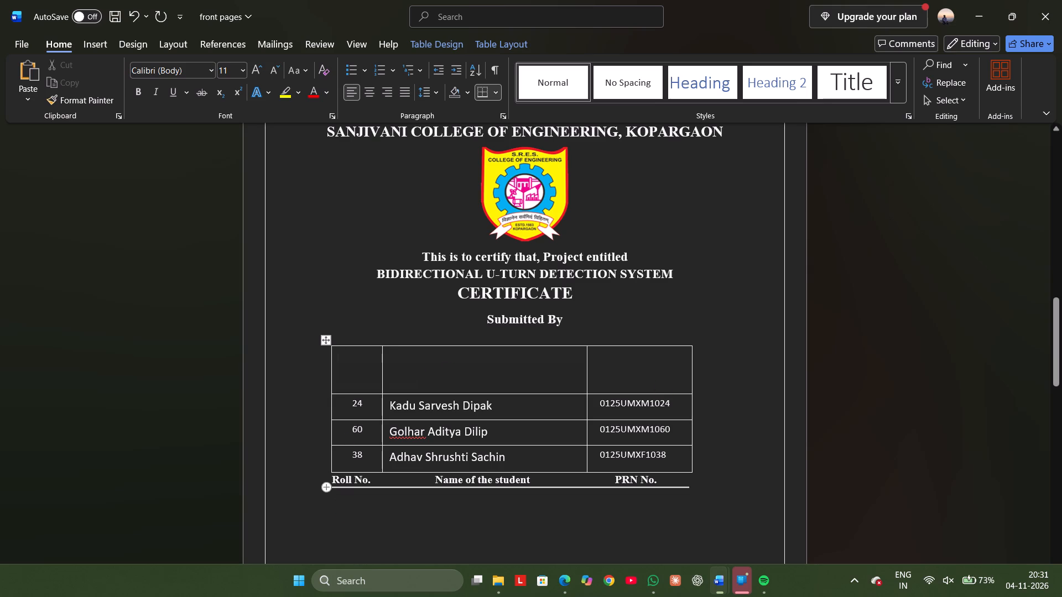
drag(333, 480, 593, 472)
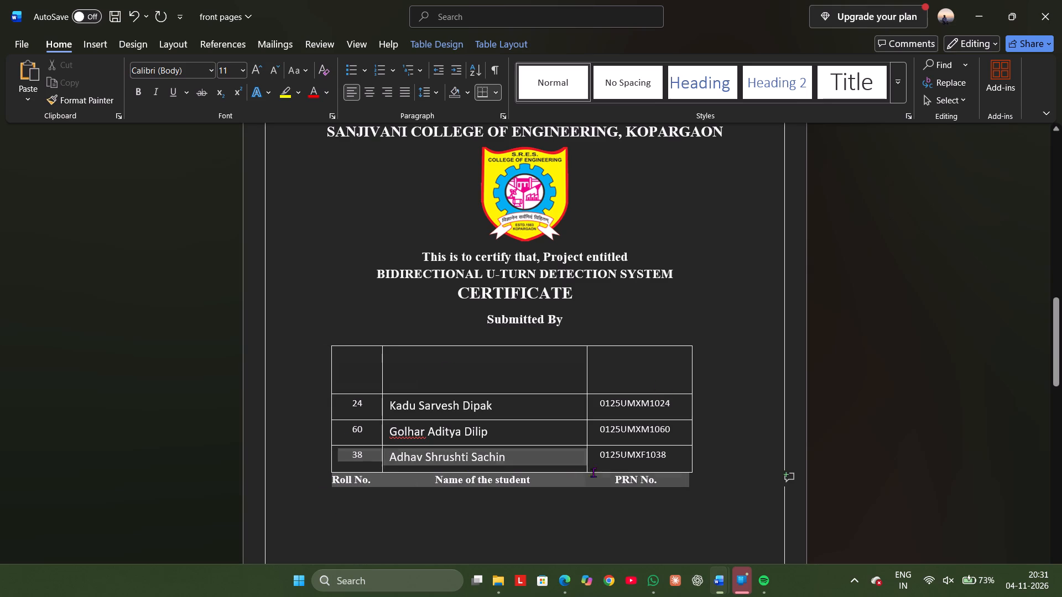
drag(593, 472, 667, 480)
key(ctrl+c)
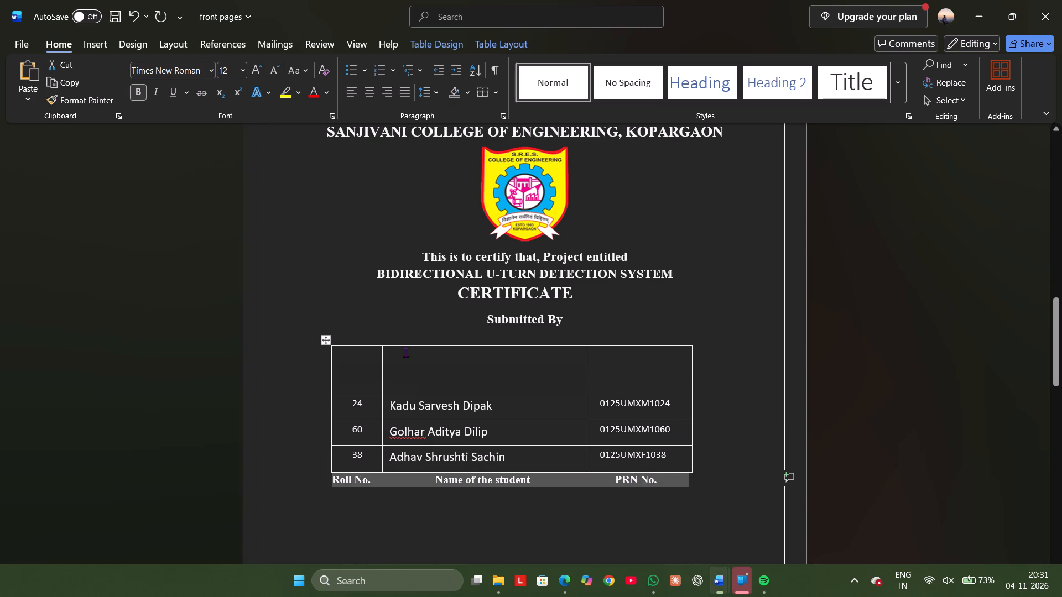
click(350, 373)
key(ctrl+v)
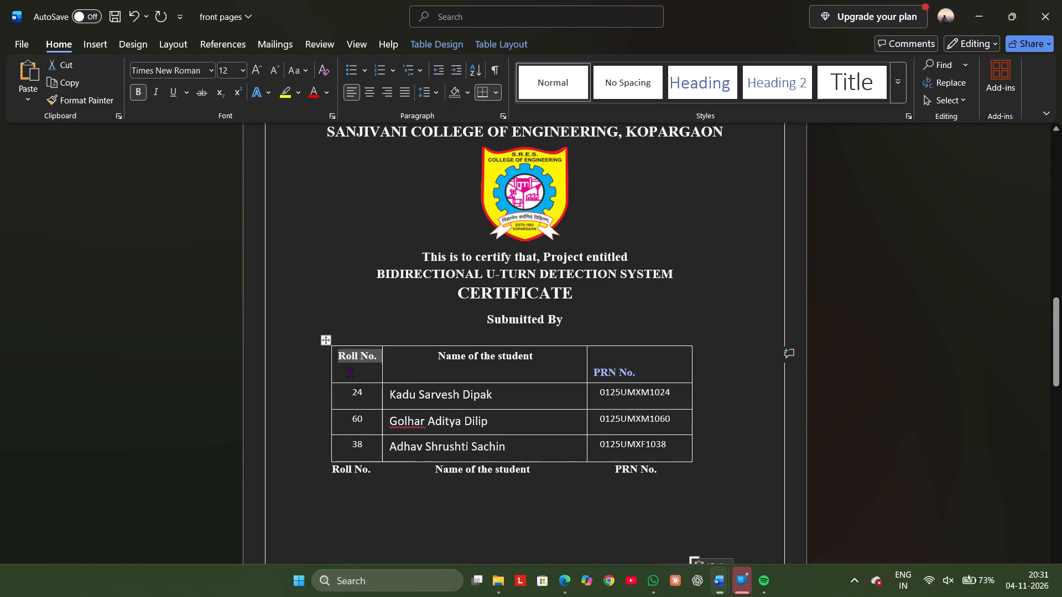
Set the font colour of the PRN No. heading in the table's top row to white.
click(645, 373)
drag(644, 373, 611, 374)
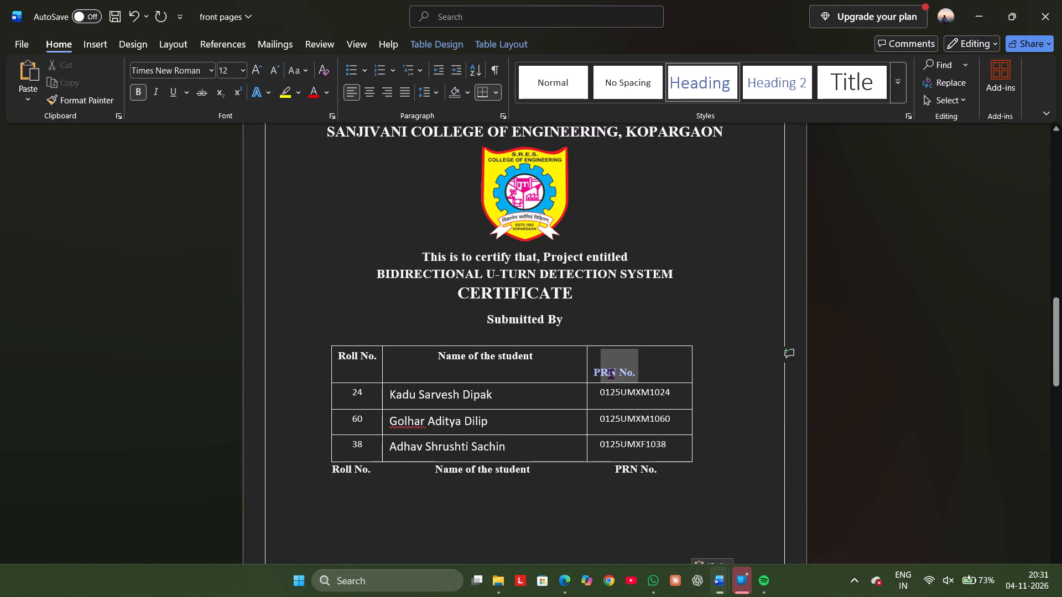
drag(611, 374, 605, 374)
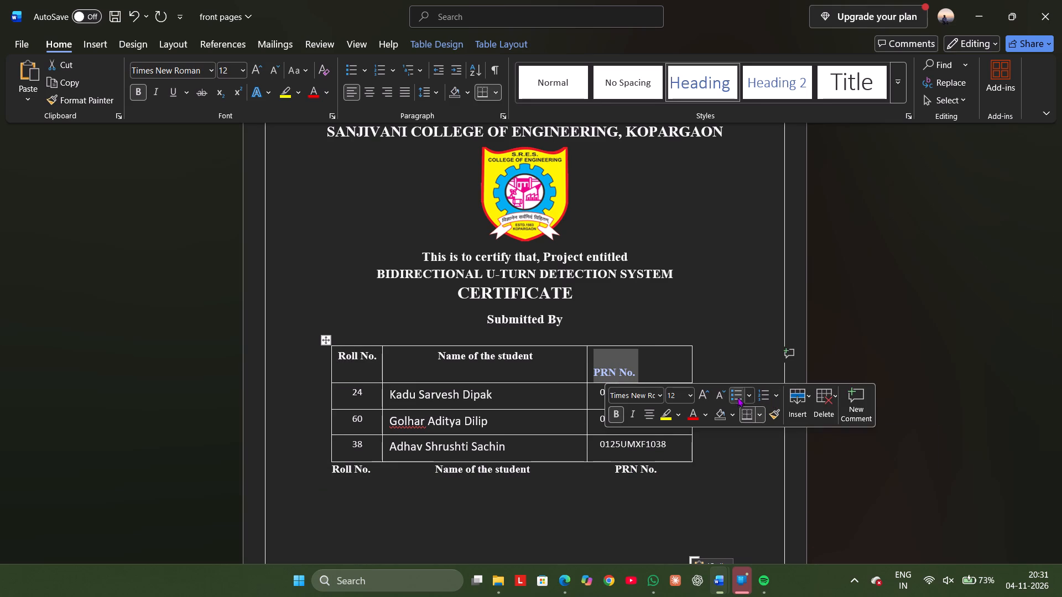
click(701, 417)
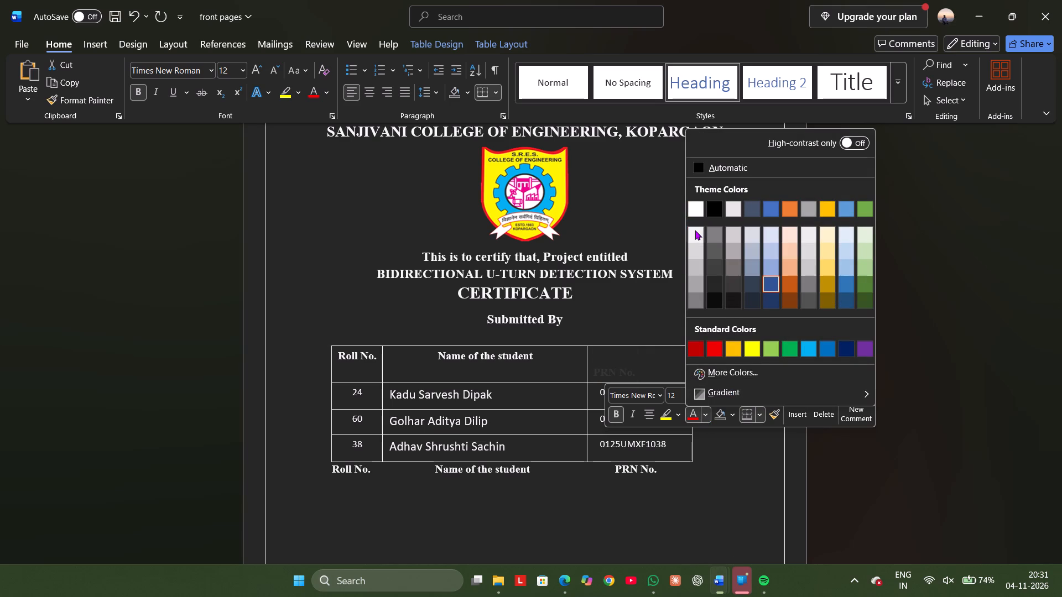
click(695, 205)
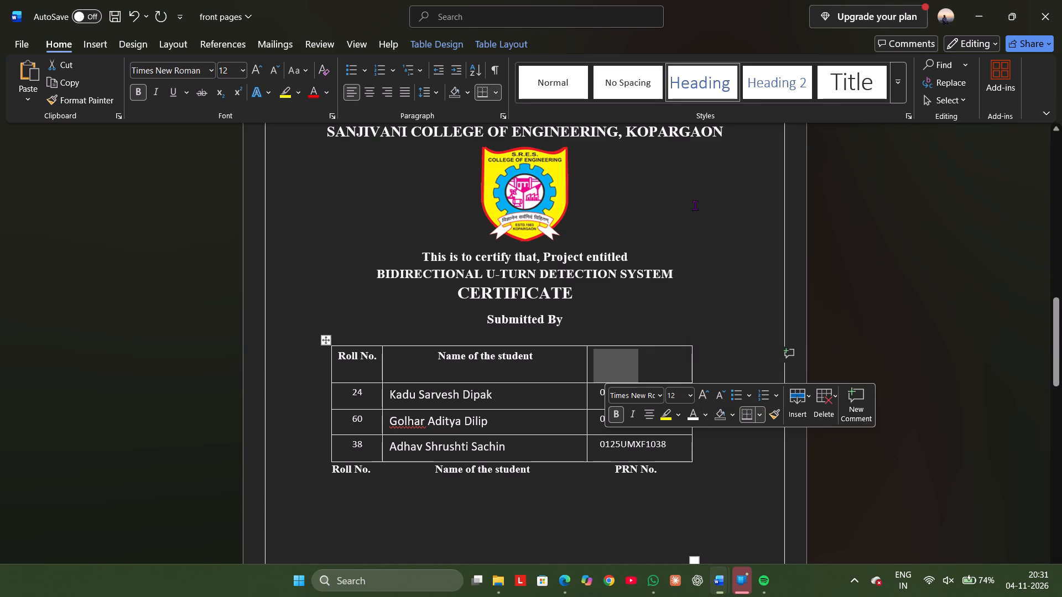
Change the font colour of the top row's PRN No. heading to a near-black theme shade.
drag(648, 364, 611, 364)
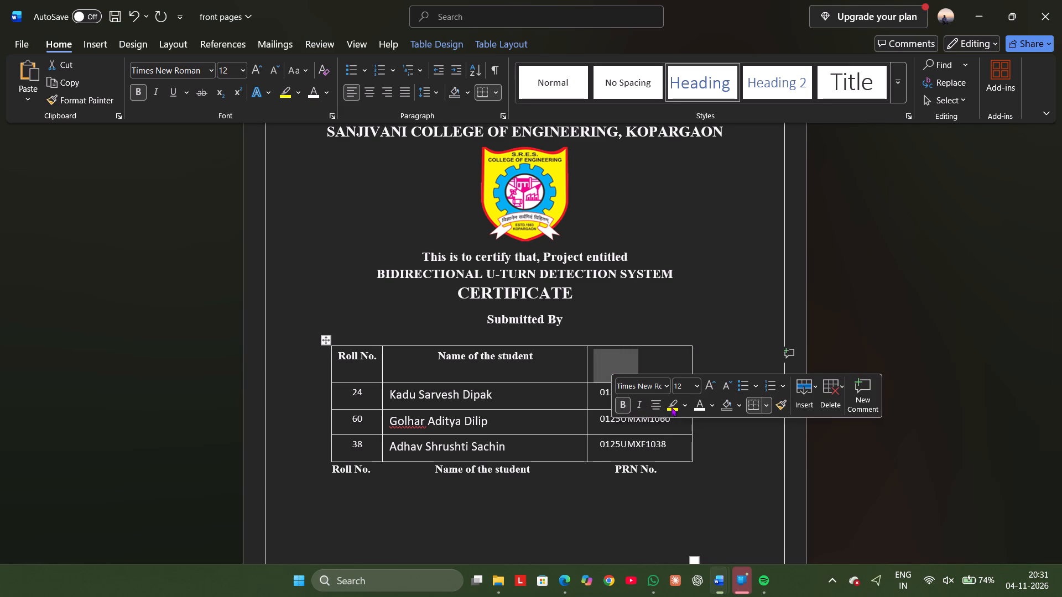
click(685, 407)
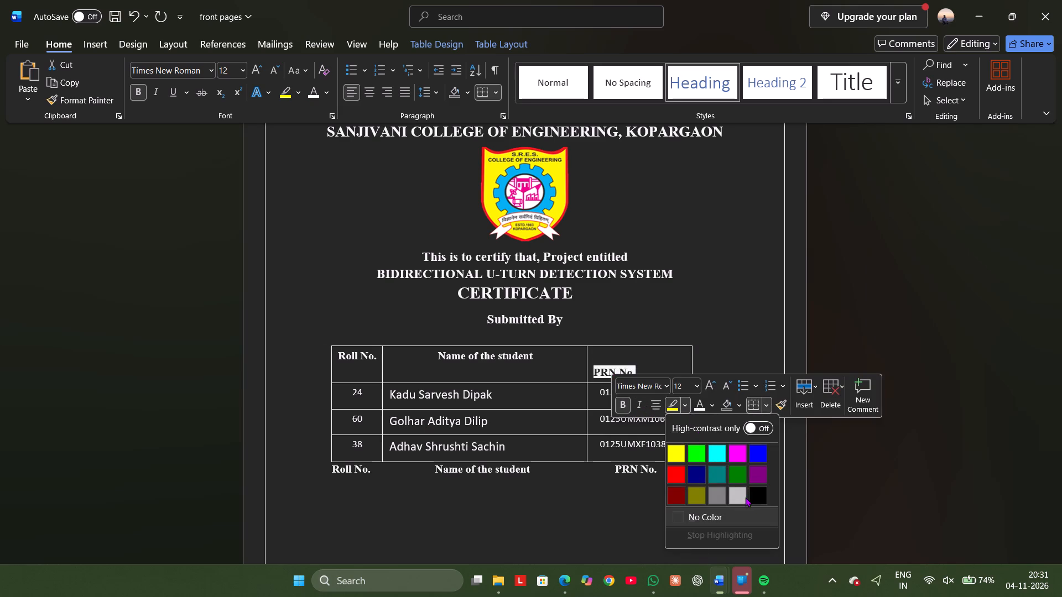
click(708, 401)
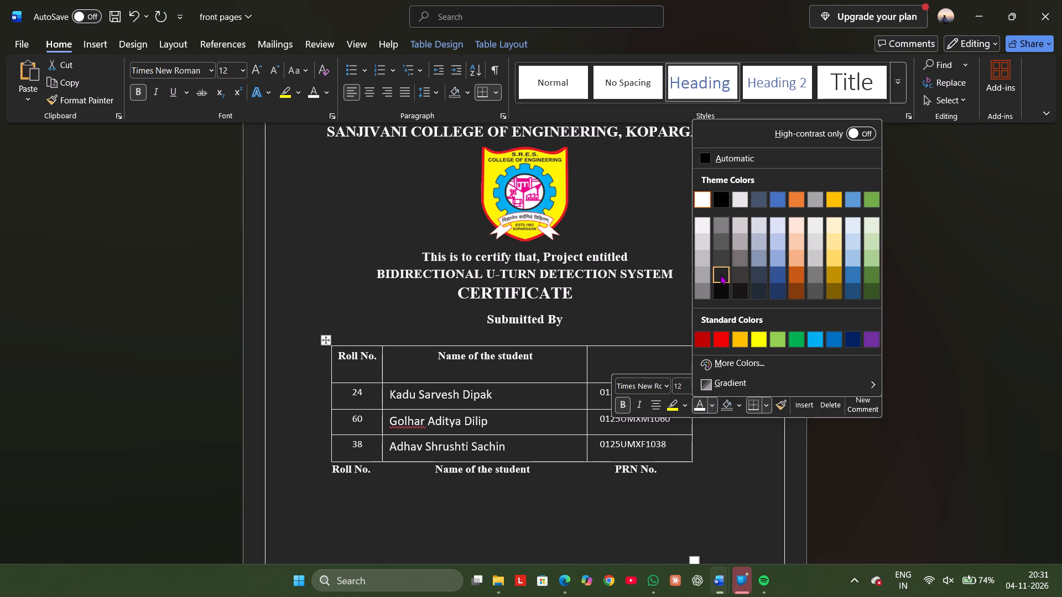
click(720, 275)
click(702, 342)
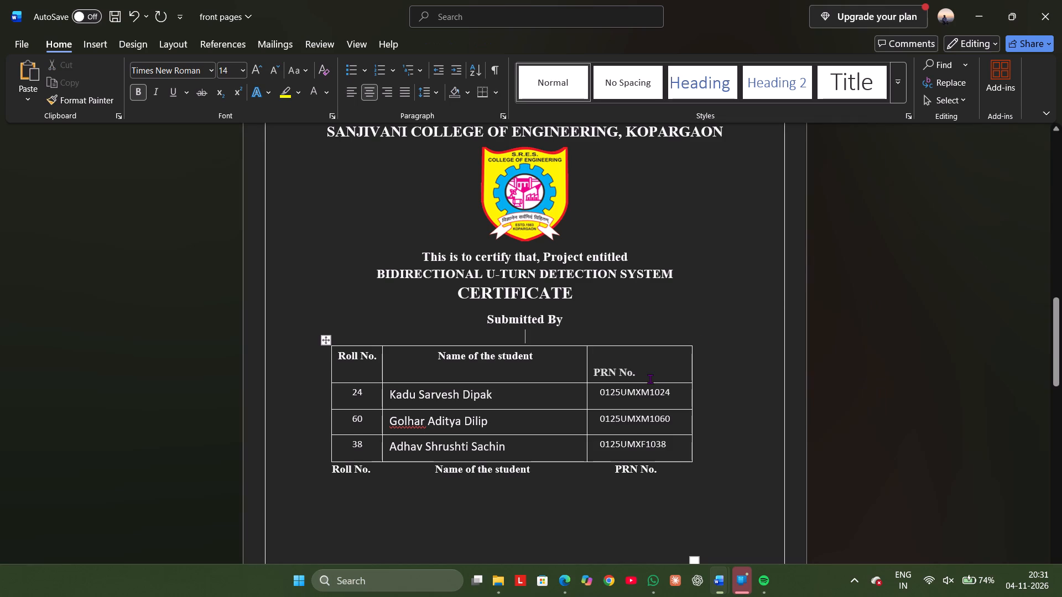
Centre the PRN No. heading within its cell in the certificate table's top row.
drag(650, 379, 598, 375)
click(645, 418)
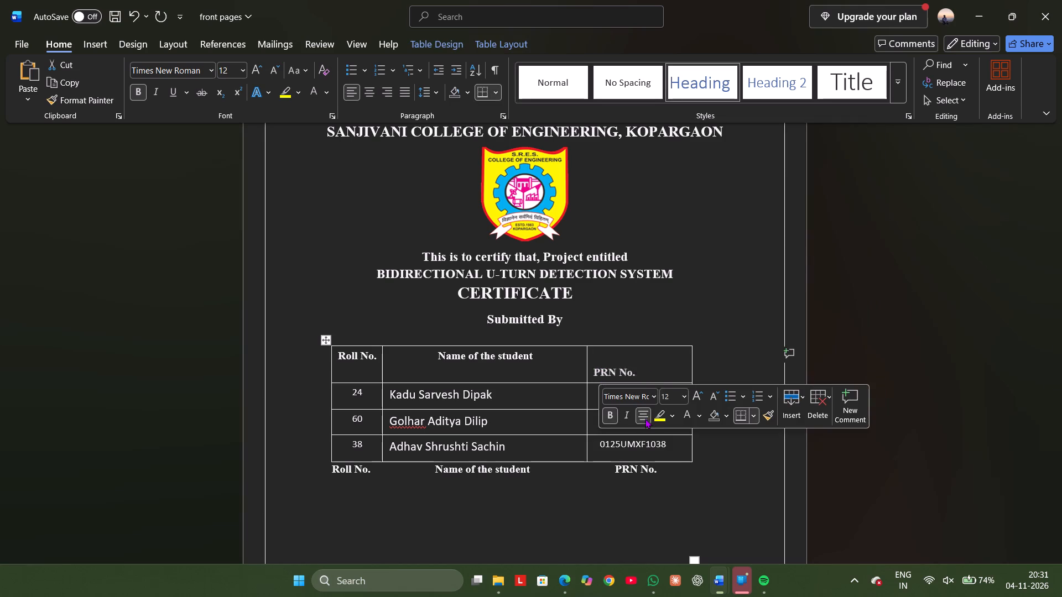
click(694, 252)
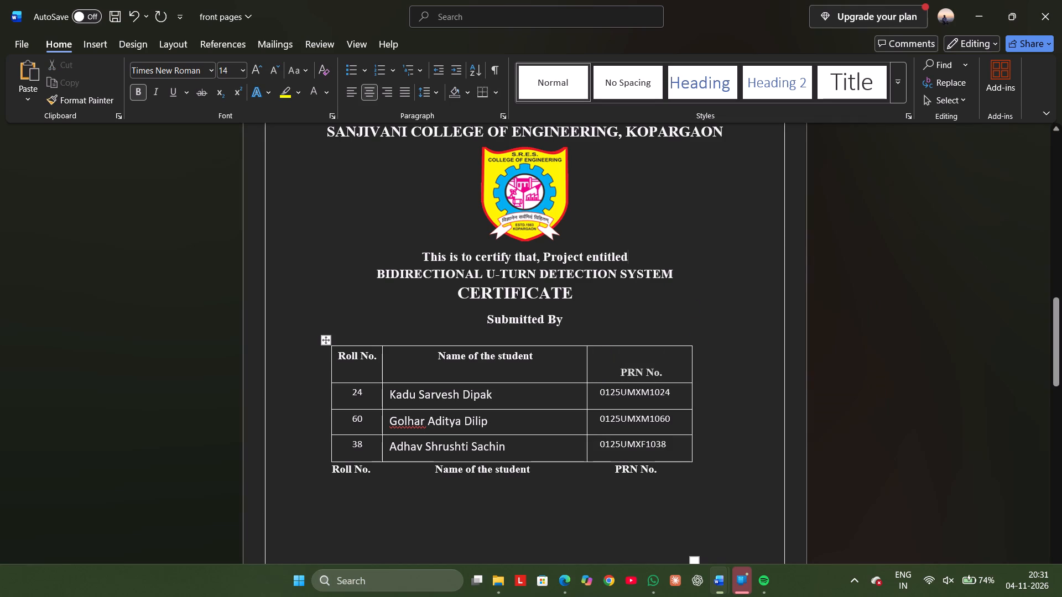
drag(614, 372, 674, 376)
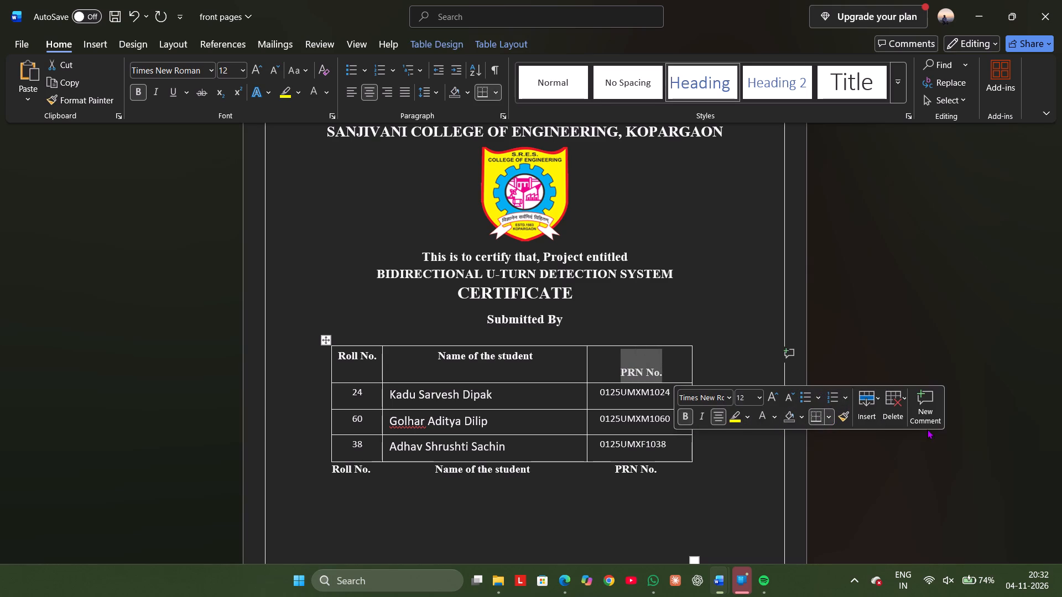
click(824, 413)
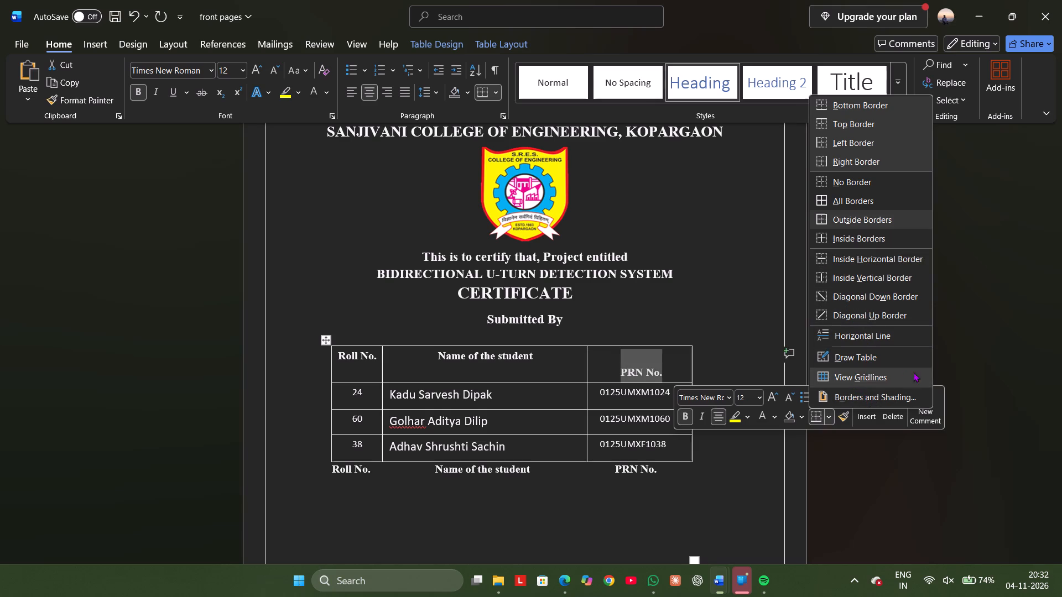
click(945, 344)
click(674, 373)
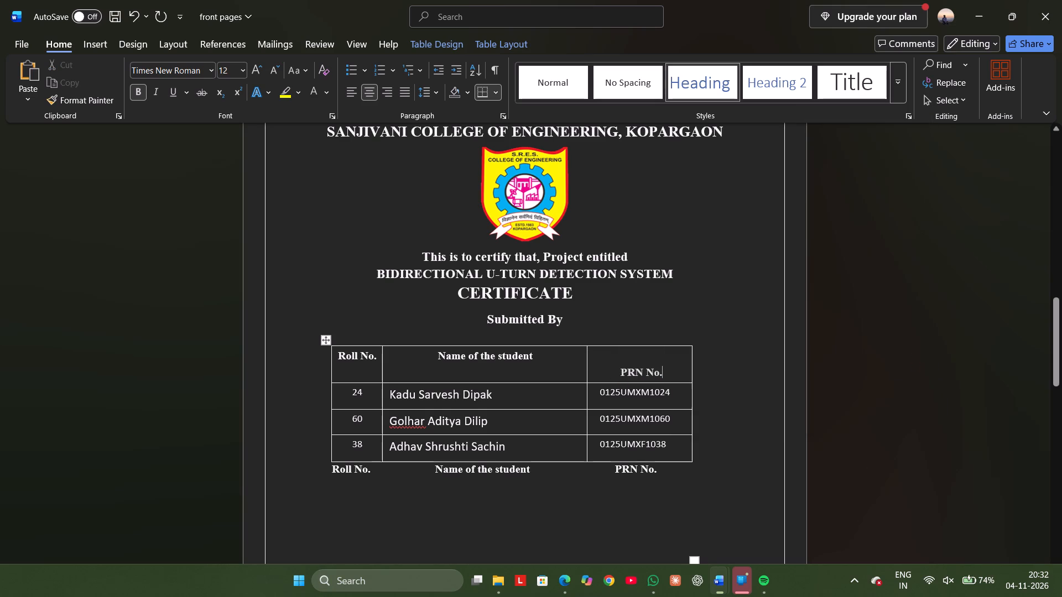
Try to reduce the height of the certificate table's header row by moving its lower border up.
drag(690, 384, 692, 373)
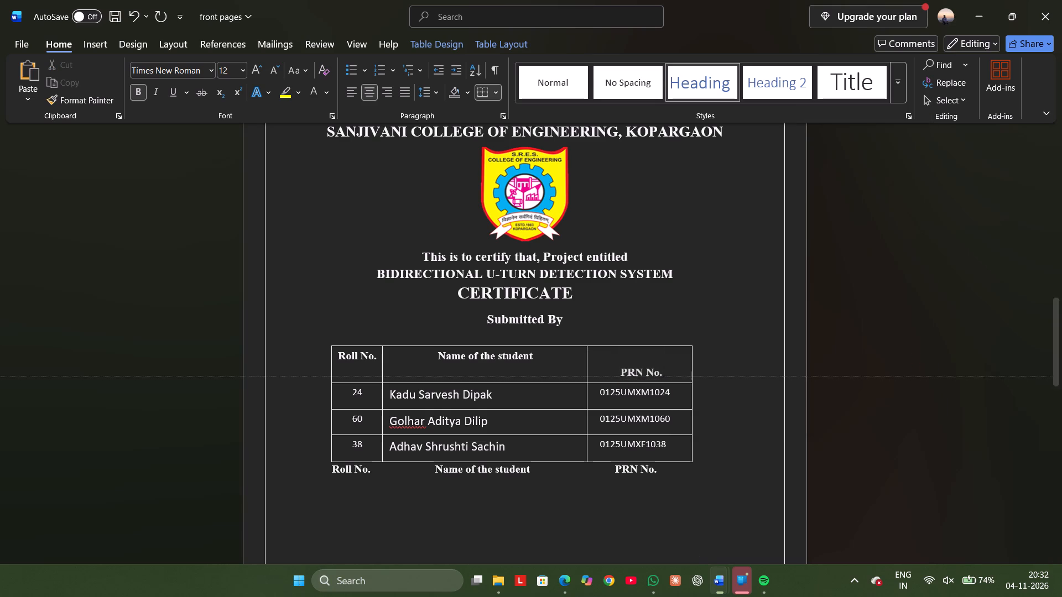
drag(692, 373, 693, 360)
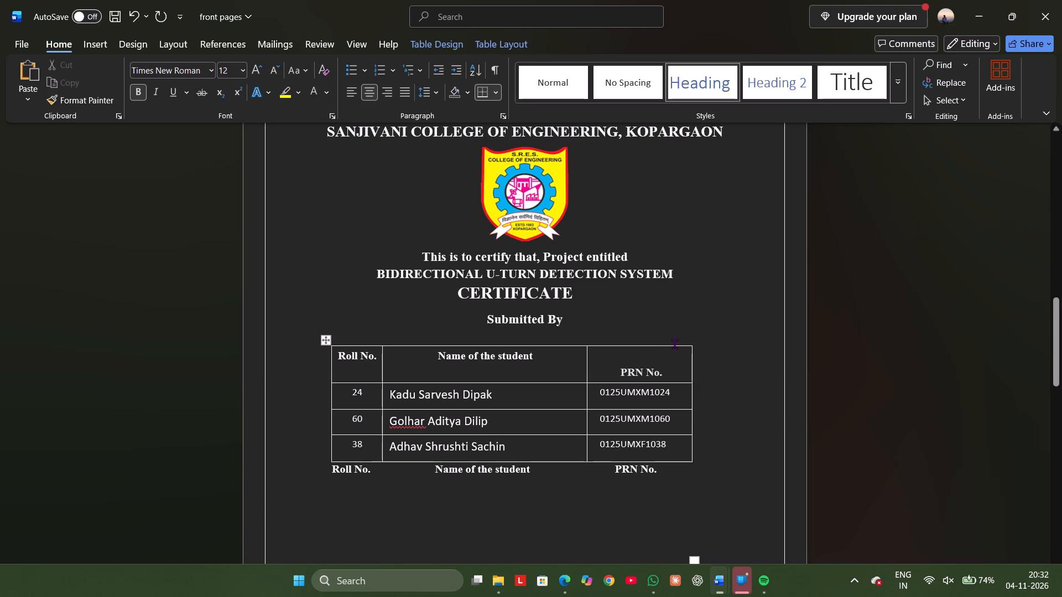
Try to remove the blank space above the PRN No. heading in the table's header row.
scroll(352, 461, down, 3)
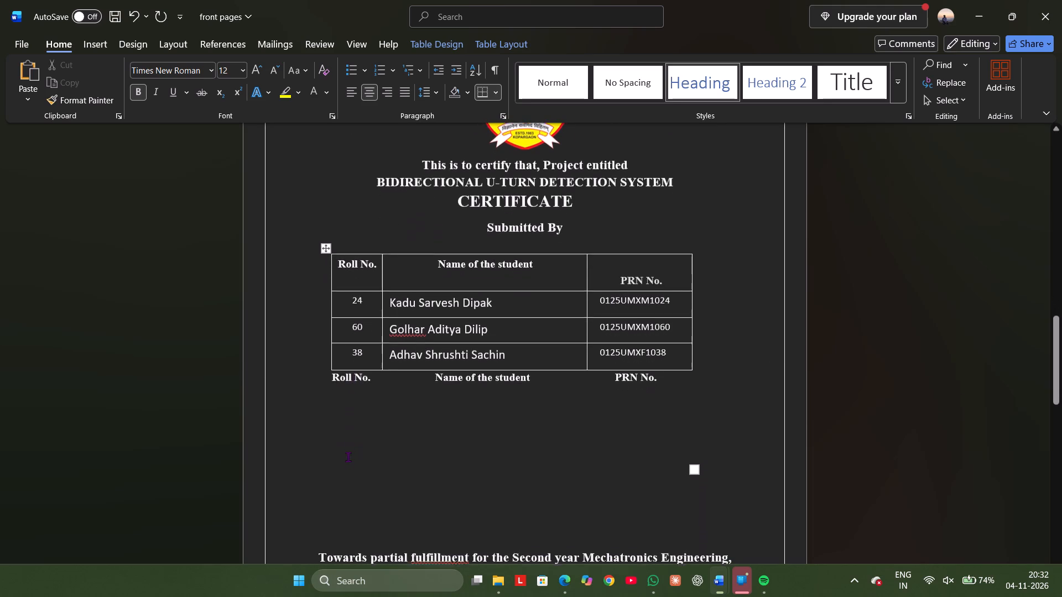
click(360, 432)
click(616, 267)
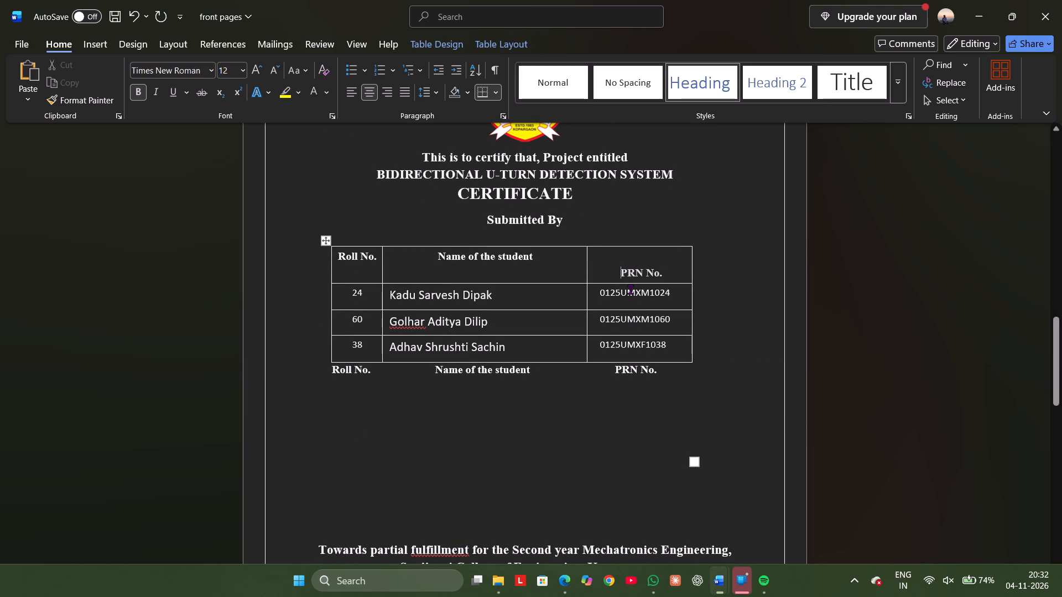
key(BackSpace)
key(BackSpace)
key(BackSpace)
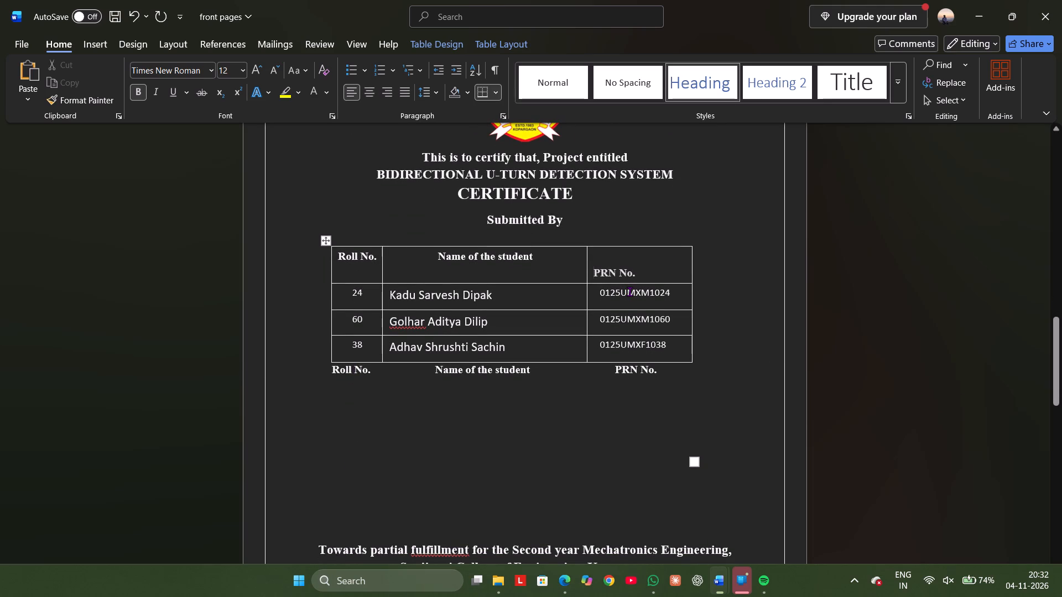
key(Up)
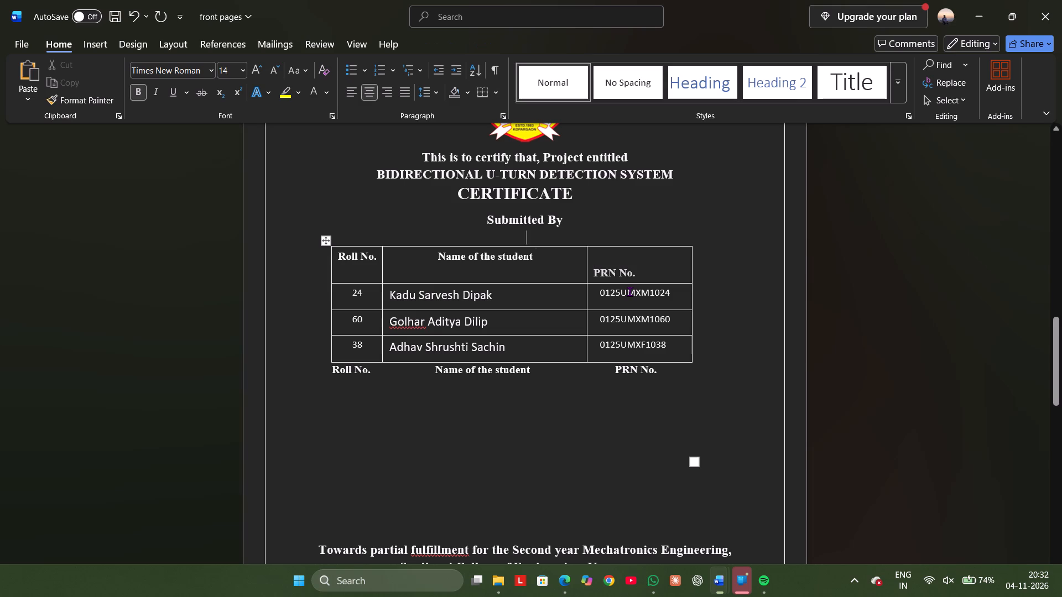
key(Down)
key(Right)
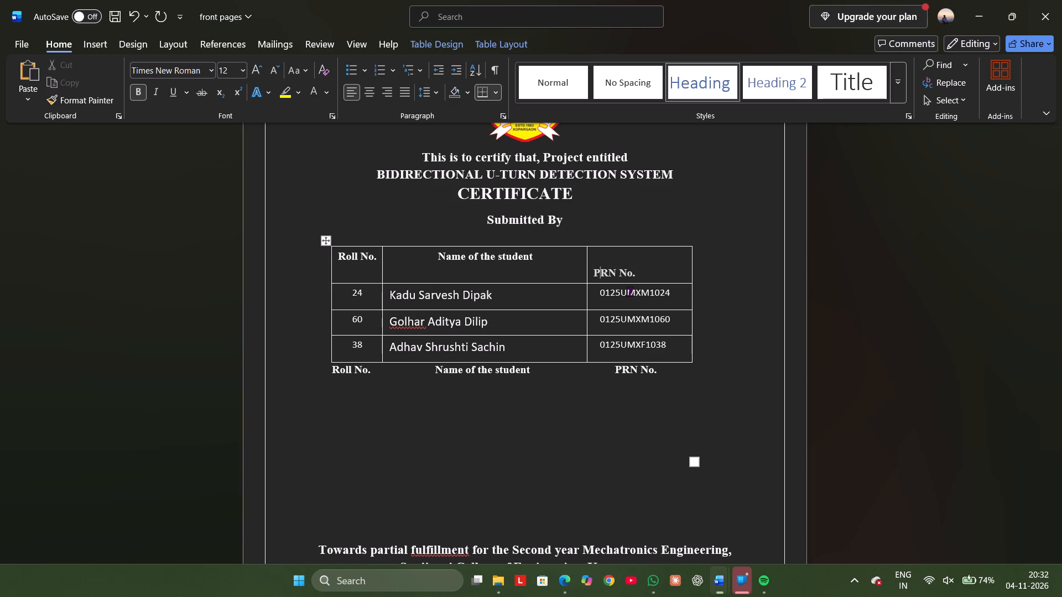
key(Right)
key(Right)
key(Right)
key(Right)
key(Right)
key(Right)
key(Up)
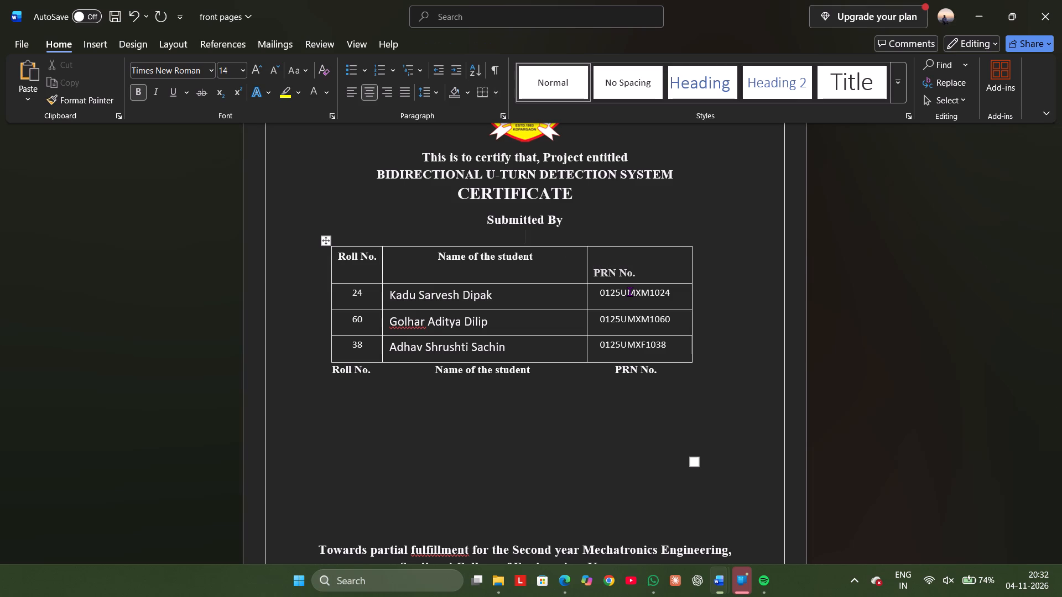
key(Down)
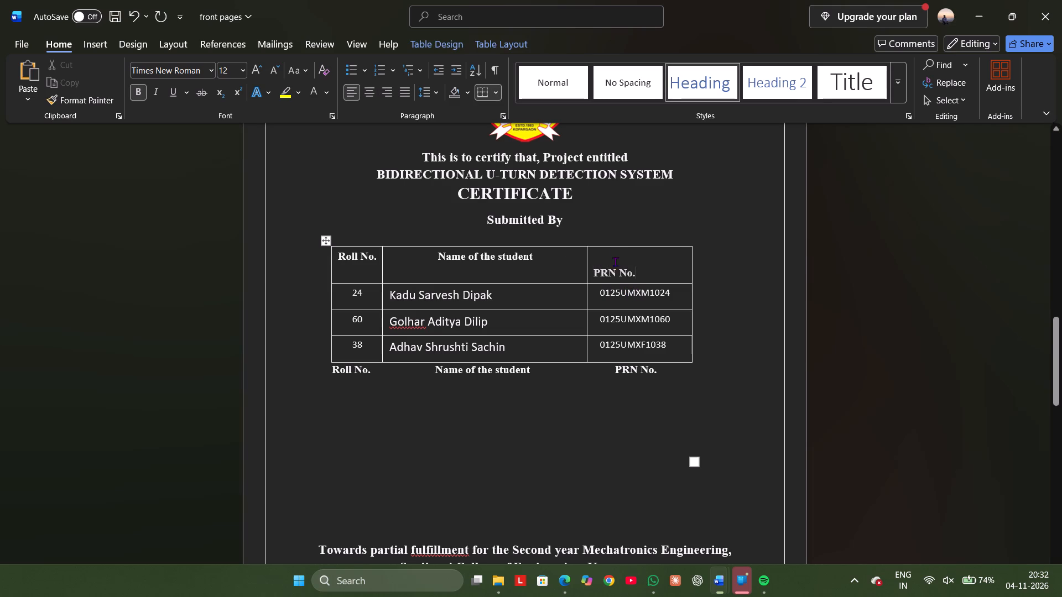
Centre the PRN No. heading horizontally in its header cell.
drag(595, 273, 637, 274)
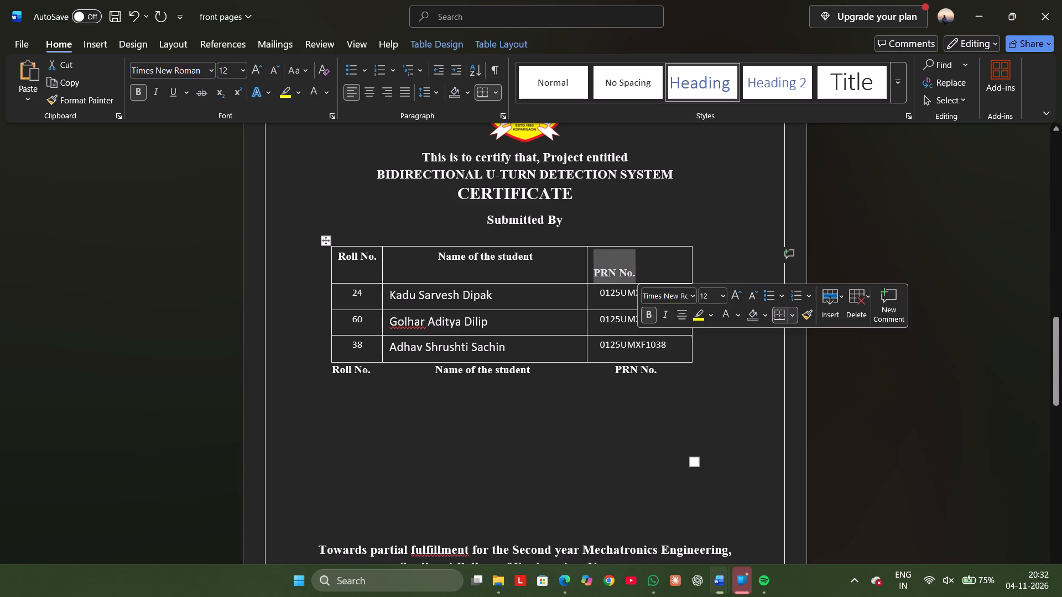
click(679, 322)
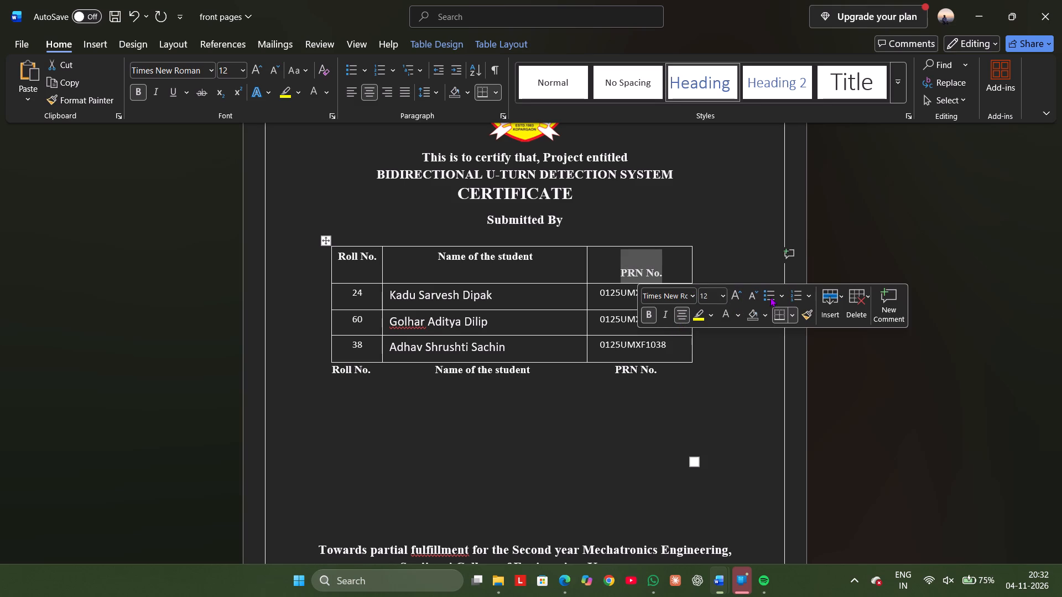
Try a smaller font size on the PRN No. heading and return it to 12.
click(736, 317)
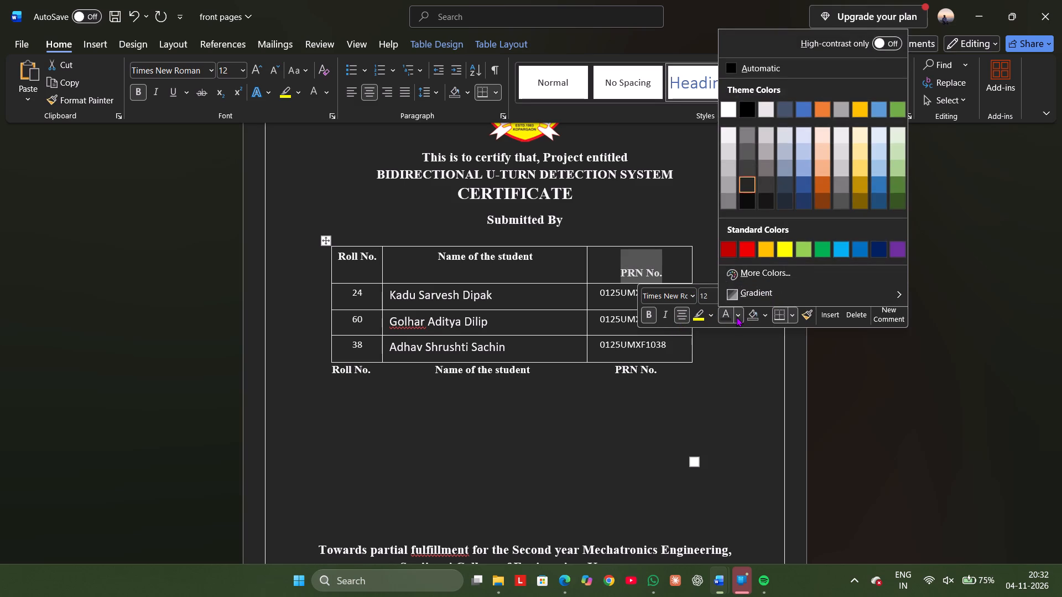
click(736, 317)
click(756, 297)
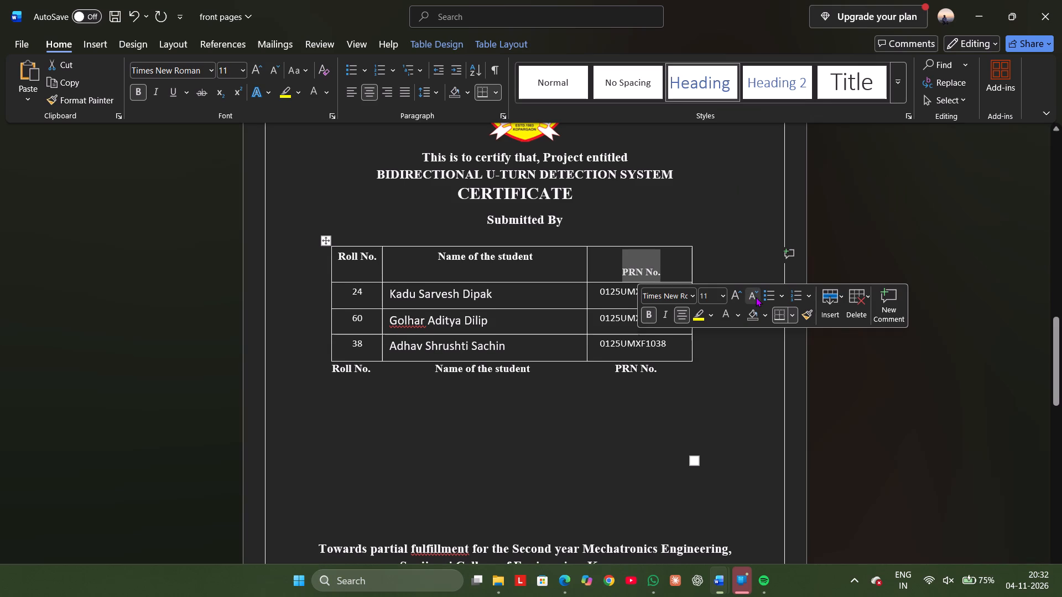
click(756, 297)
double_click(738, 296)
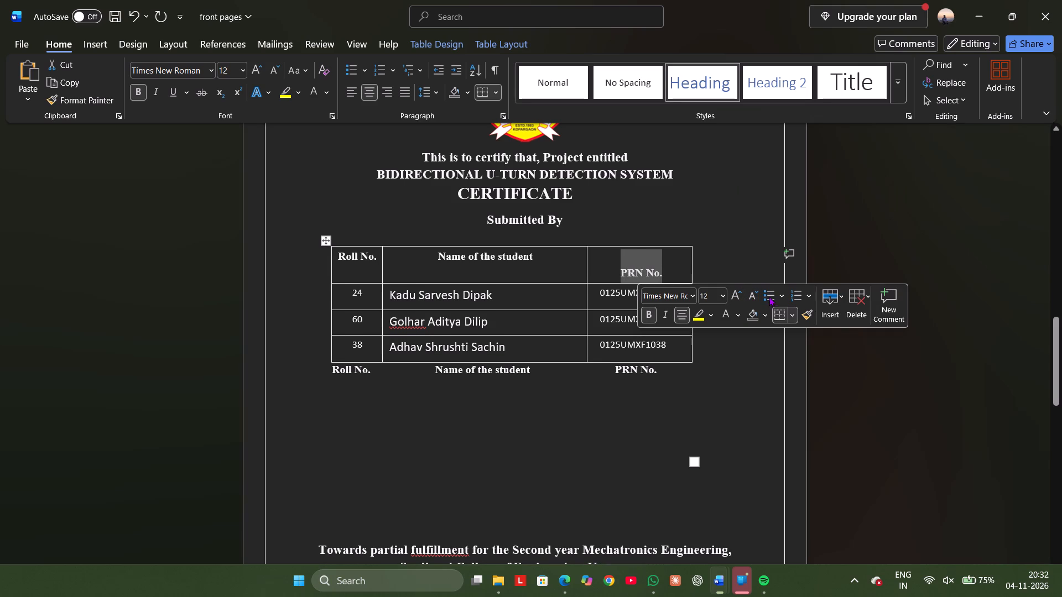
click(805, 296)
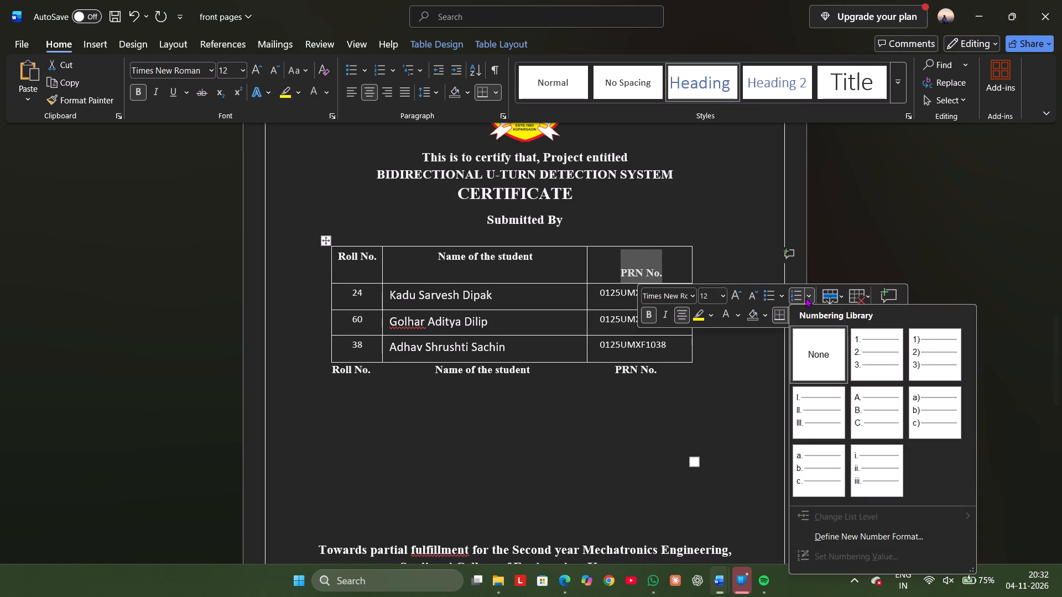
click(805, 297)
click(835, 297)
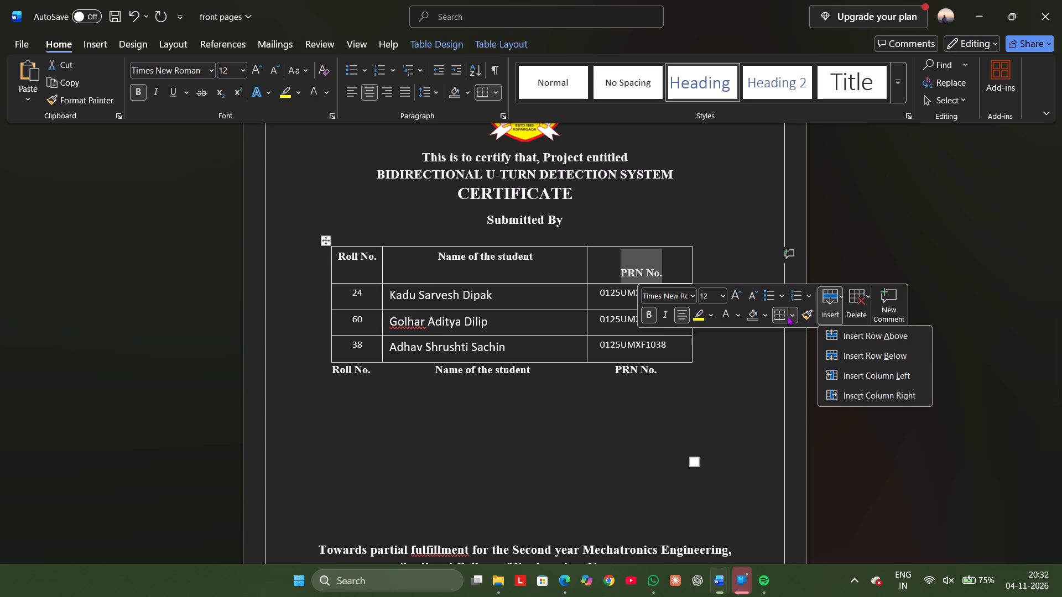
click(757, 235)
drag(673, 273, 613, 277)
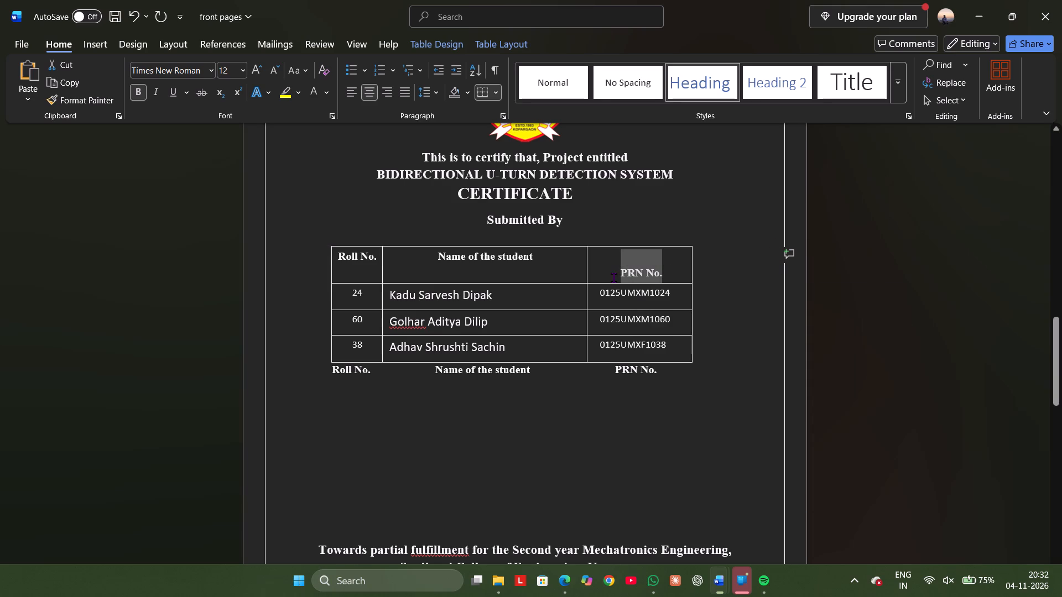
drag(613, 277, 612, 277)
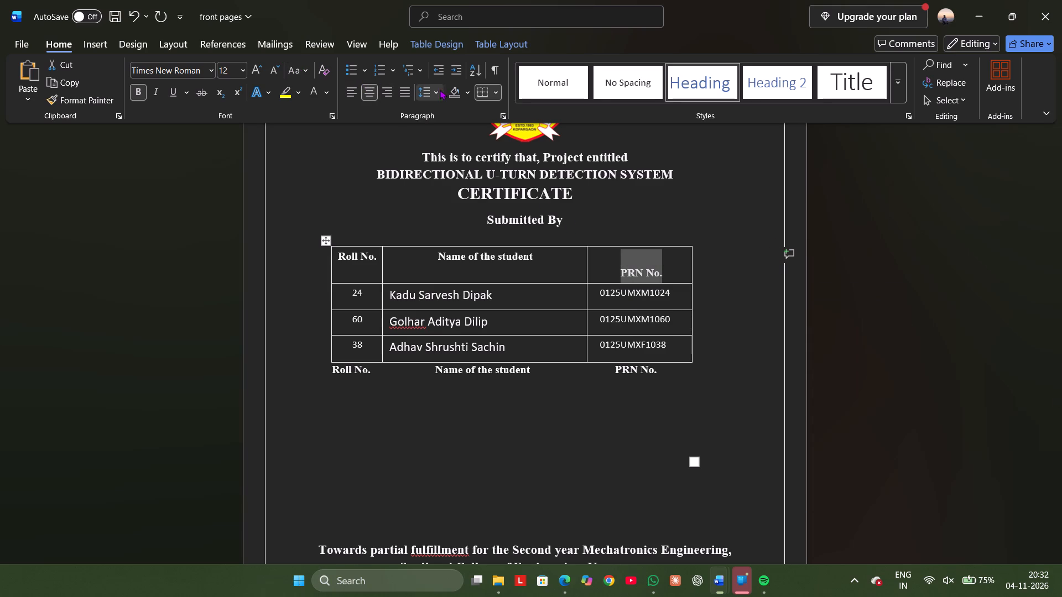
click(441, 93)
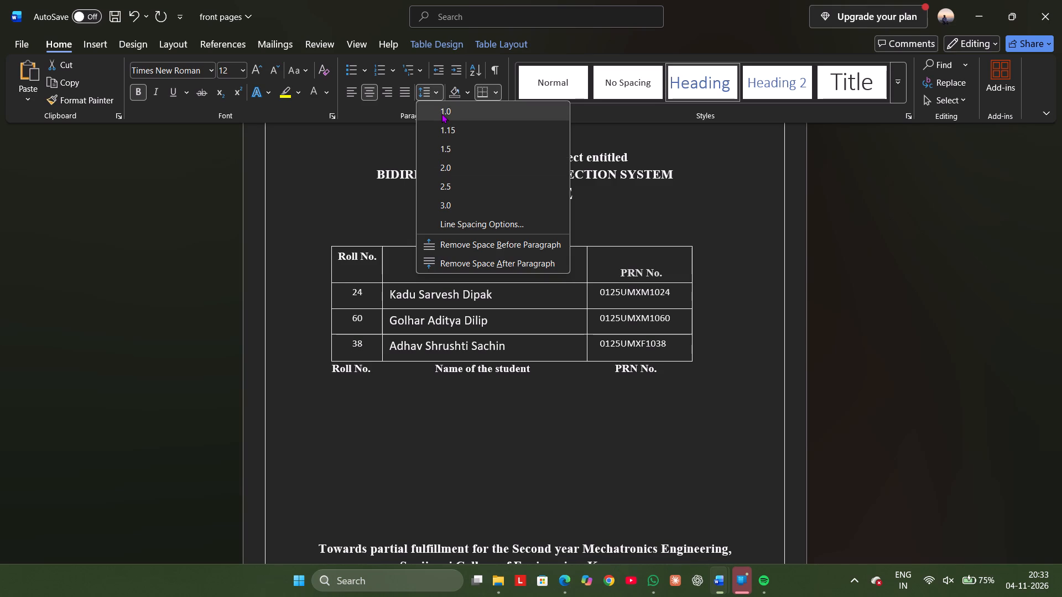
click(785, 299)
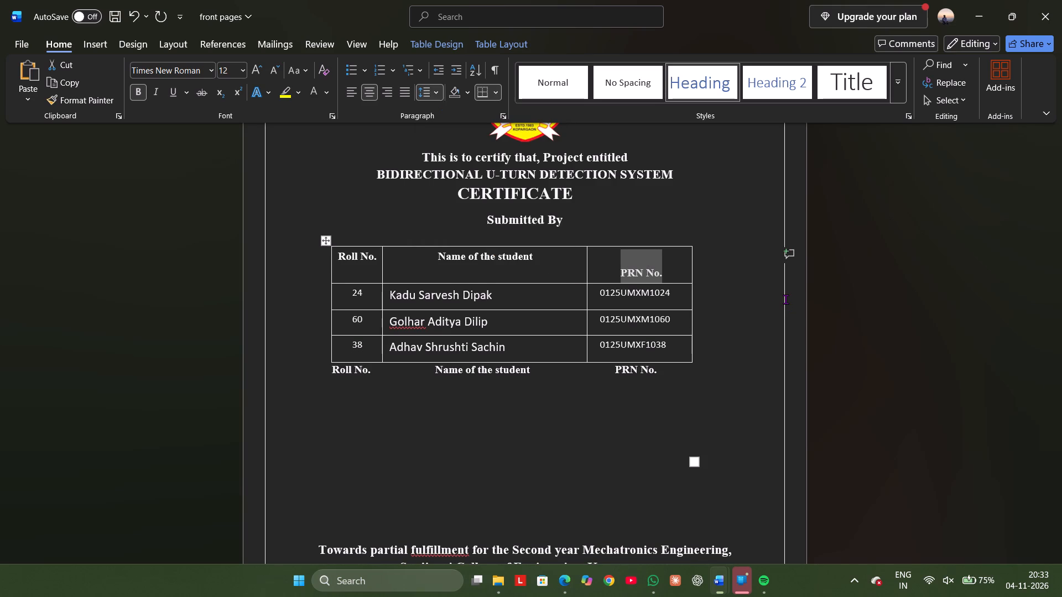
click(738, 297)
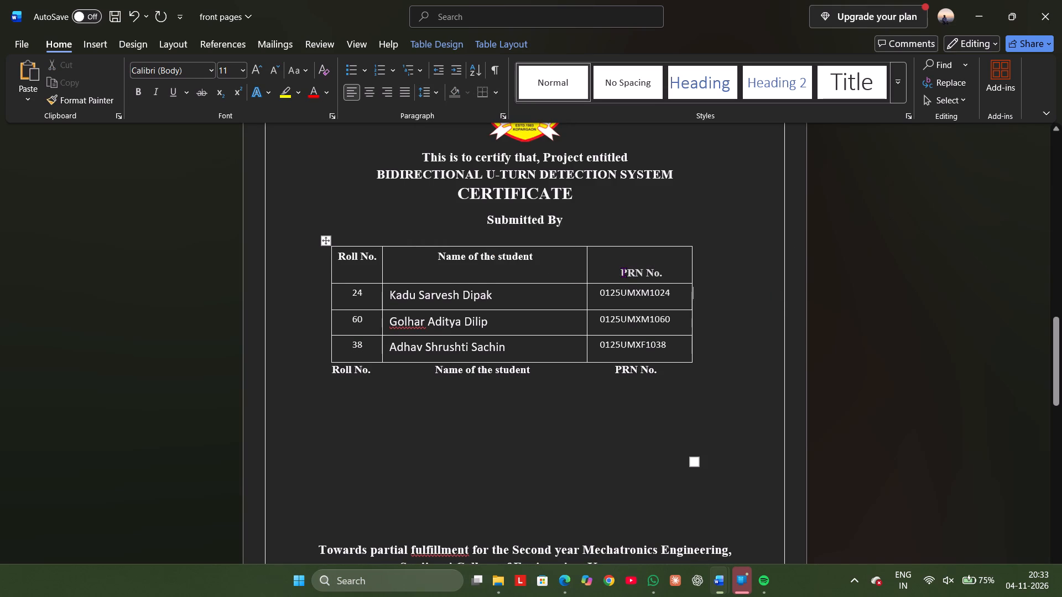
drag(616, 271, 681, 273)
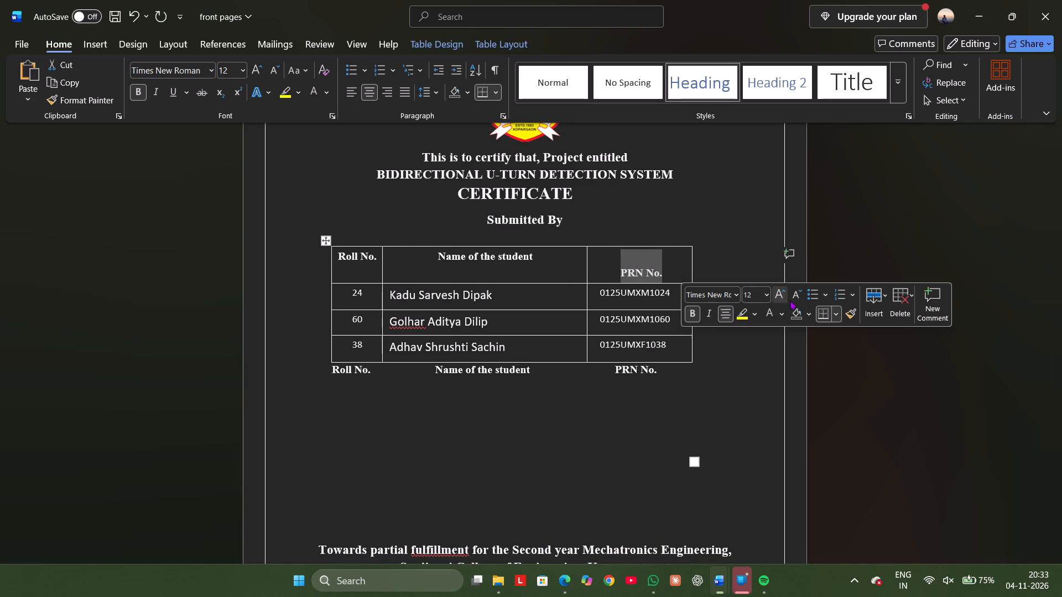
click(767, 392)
Change the font of all three student rows in the certificate table to Times New Roman.
scroll(522, 394, down, 1)
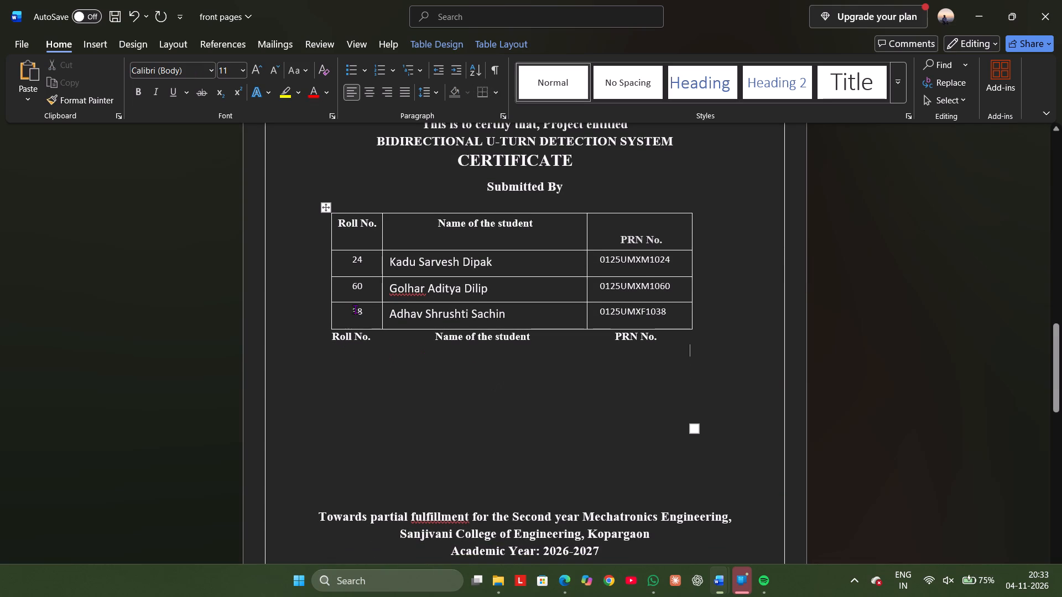
drag(348, 262, 688, 321)
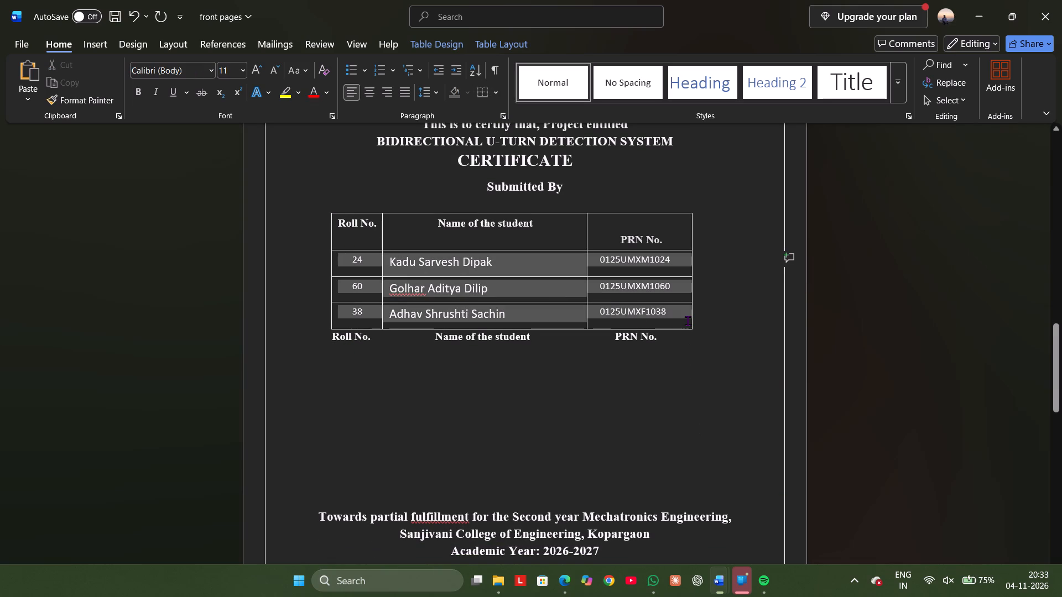
click(742, 276)
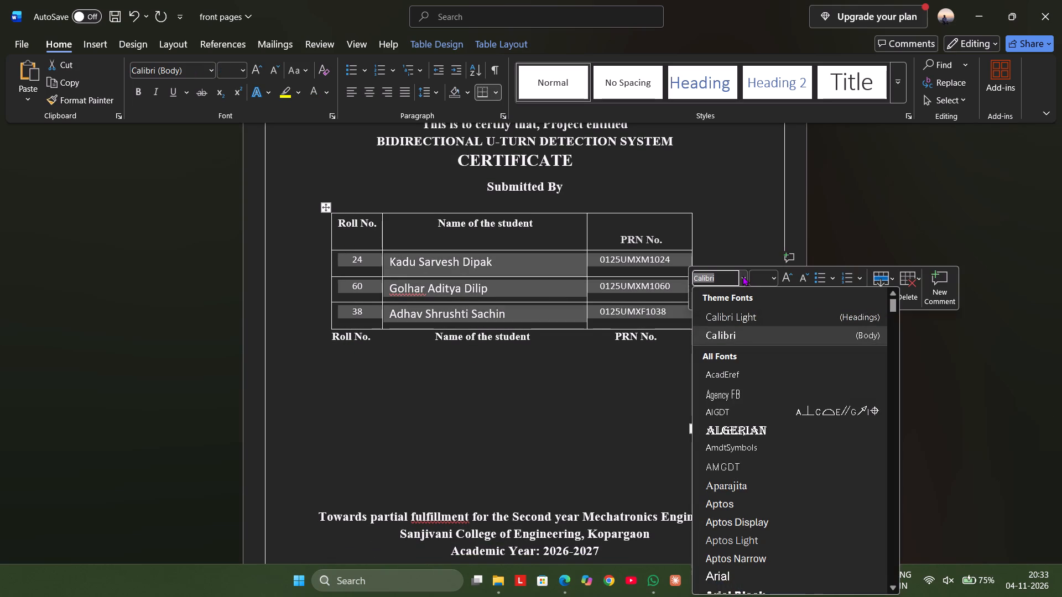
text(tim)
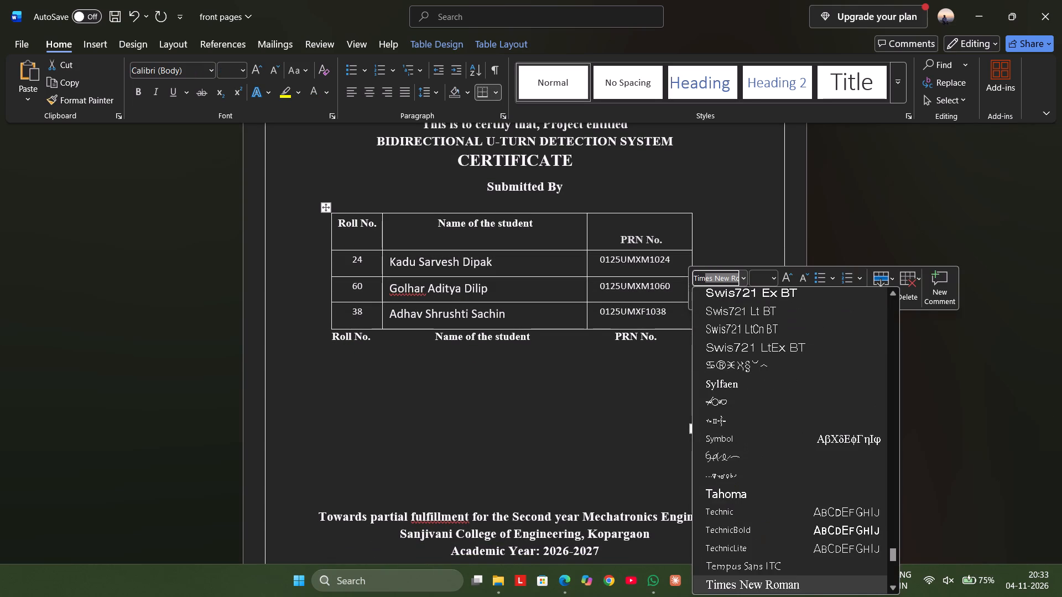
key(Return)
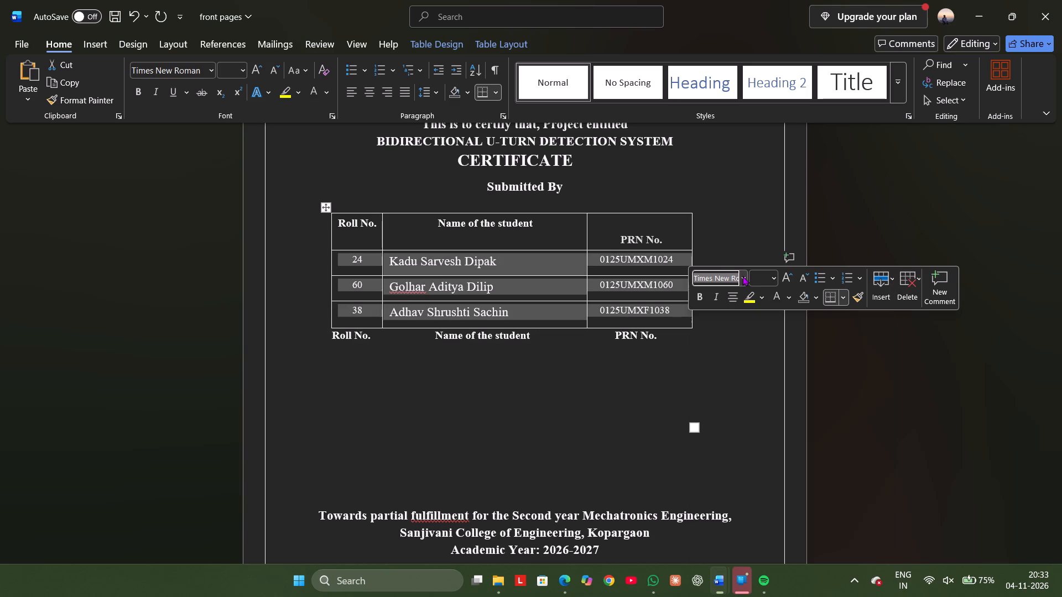
click(626, 381)
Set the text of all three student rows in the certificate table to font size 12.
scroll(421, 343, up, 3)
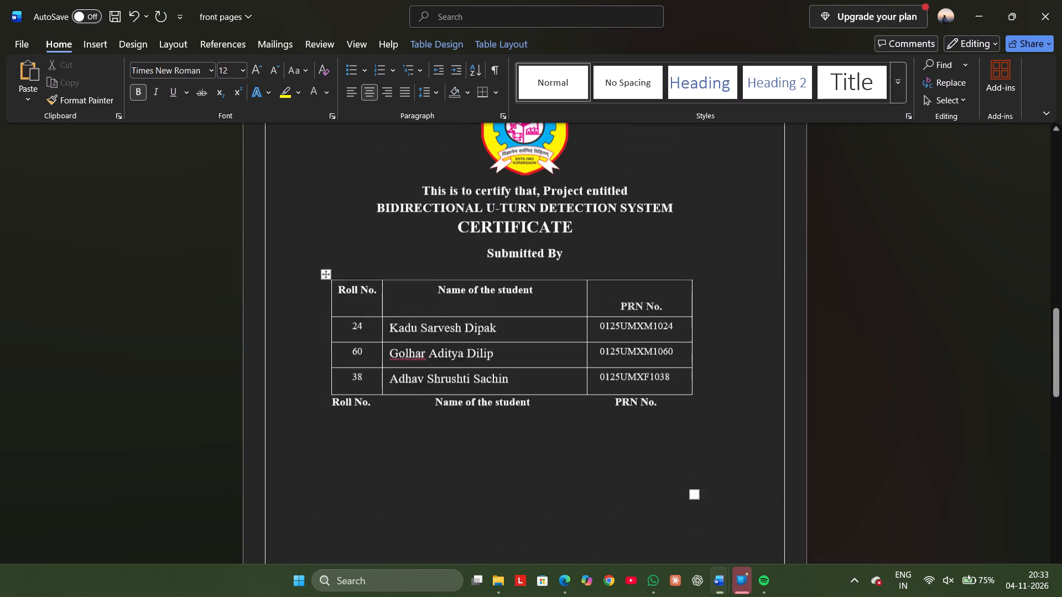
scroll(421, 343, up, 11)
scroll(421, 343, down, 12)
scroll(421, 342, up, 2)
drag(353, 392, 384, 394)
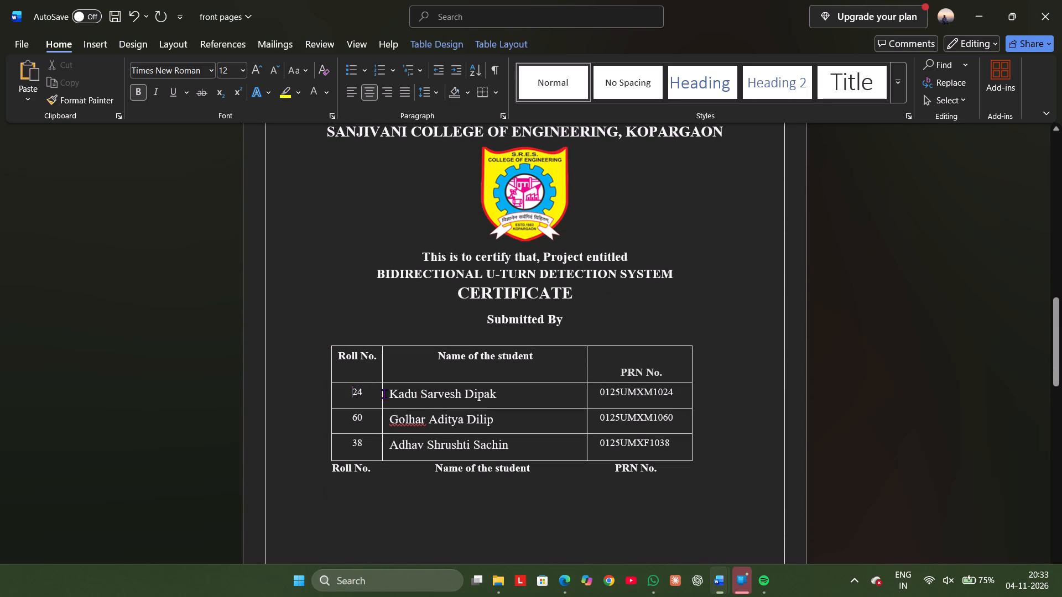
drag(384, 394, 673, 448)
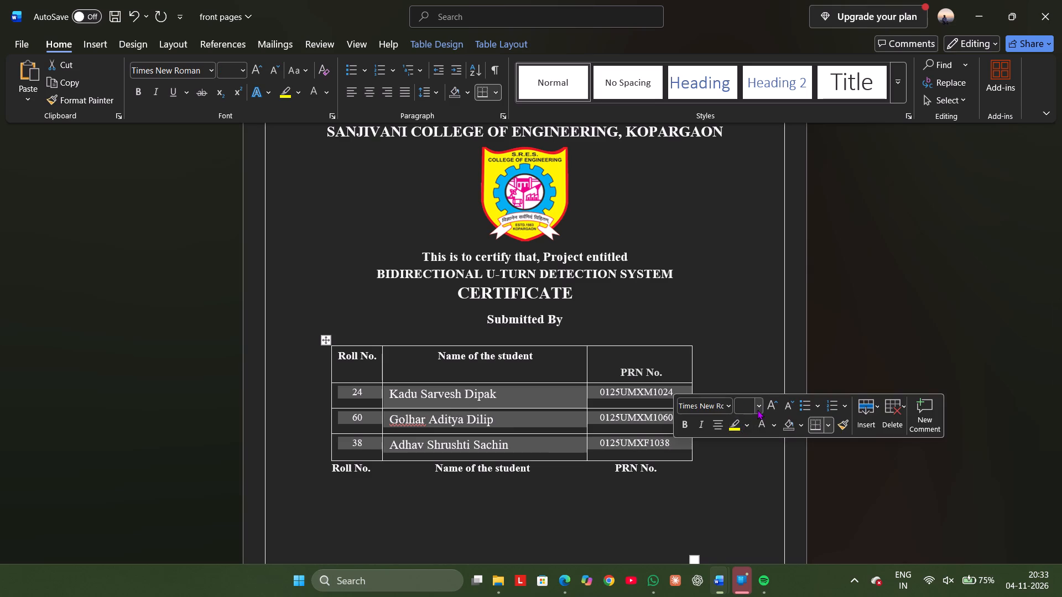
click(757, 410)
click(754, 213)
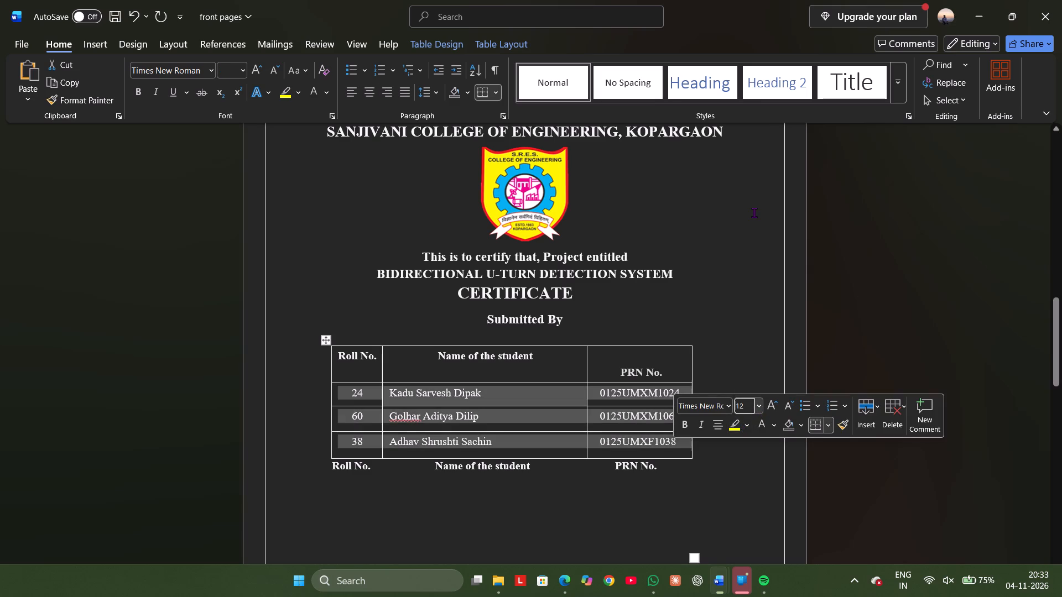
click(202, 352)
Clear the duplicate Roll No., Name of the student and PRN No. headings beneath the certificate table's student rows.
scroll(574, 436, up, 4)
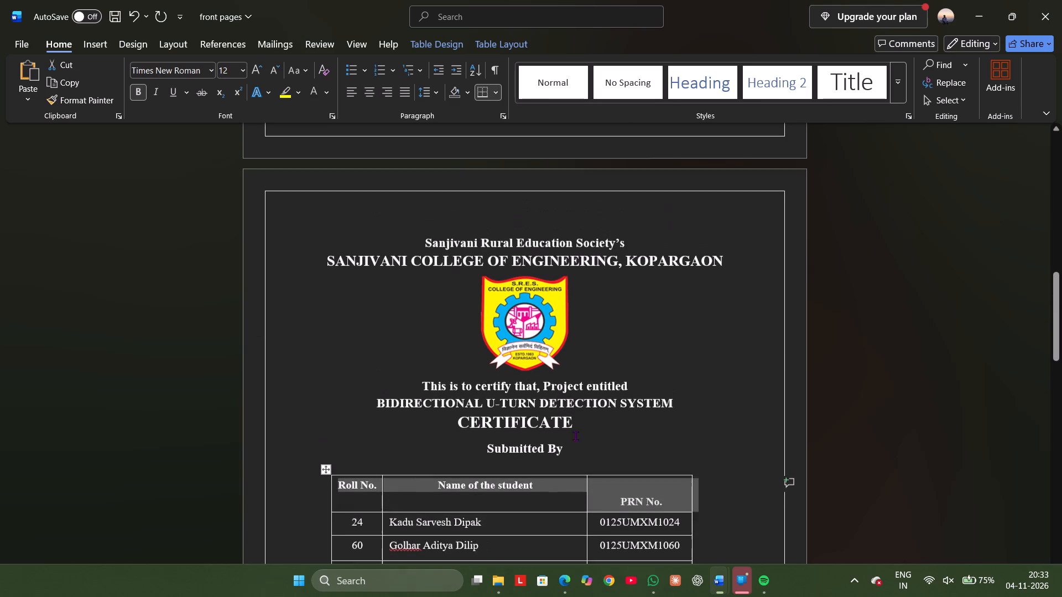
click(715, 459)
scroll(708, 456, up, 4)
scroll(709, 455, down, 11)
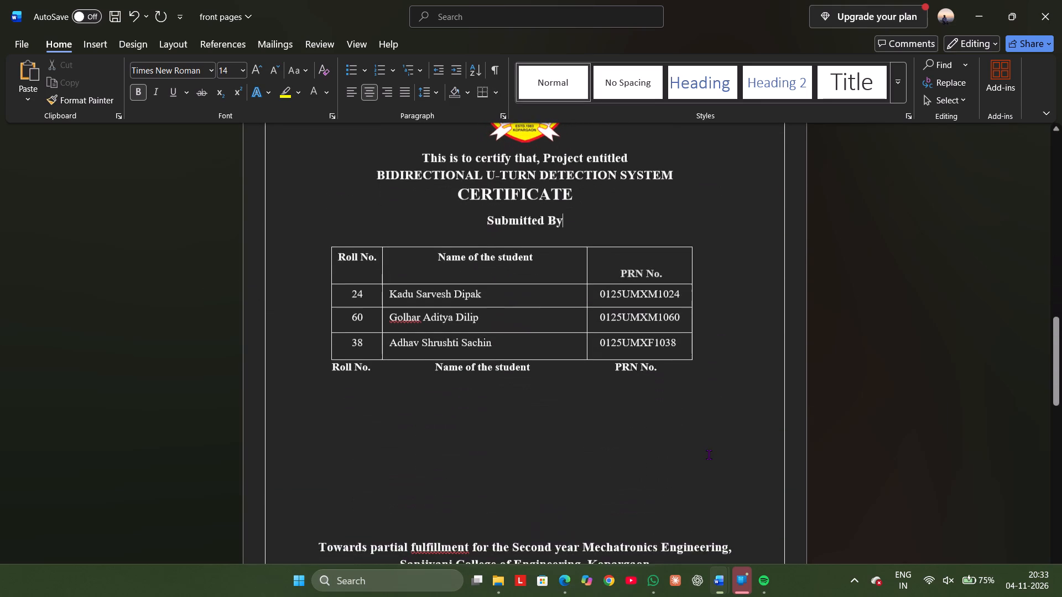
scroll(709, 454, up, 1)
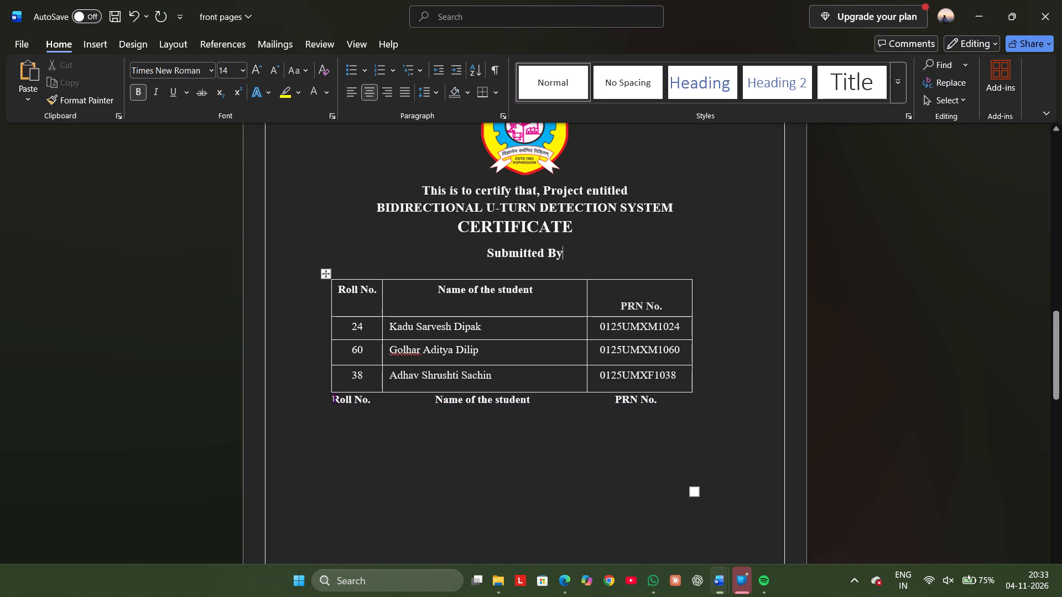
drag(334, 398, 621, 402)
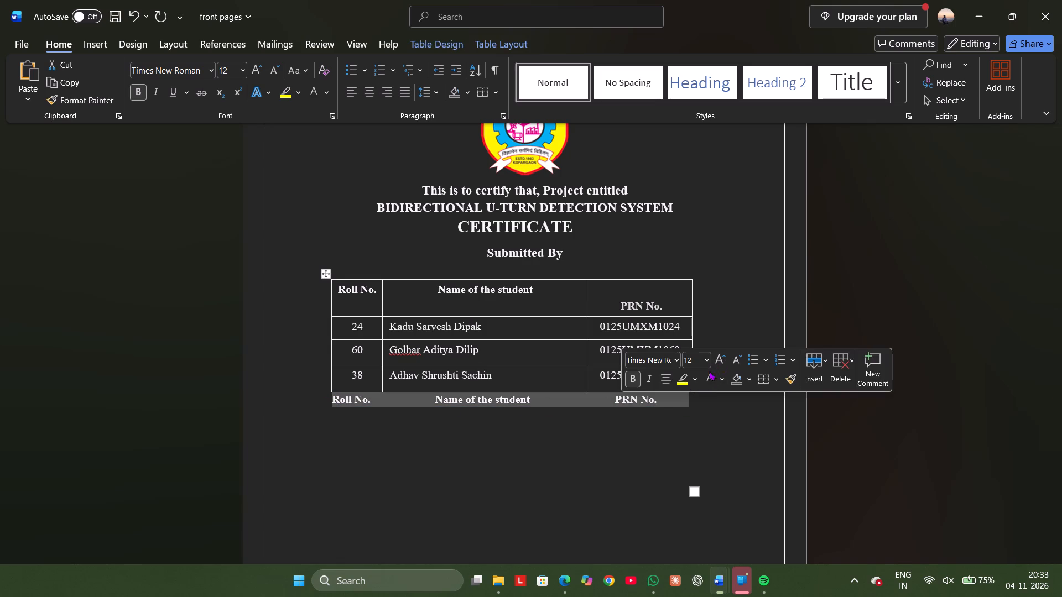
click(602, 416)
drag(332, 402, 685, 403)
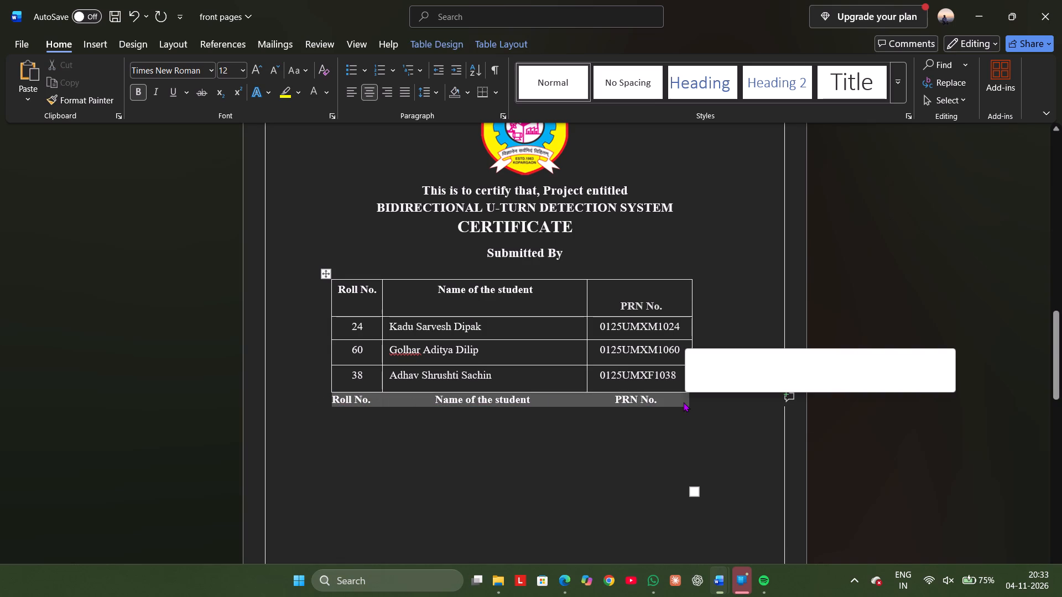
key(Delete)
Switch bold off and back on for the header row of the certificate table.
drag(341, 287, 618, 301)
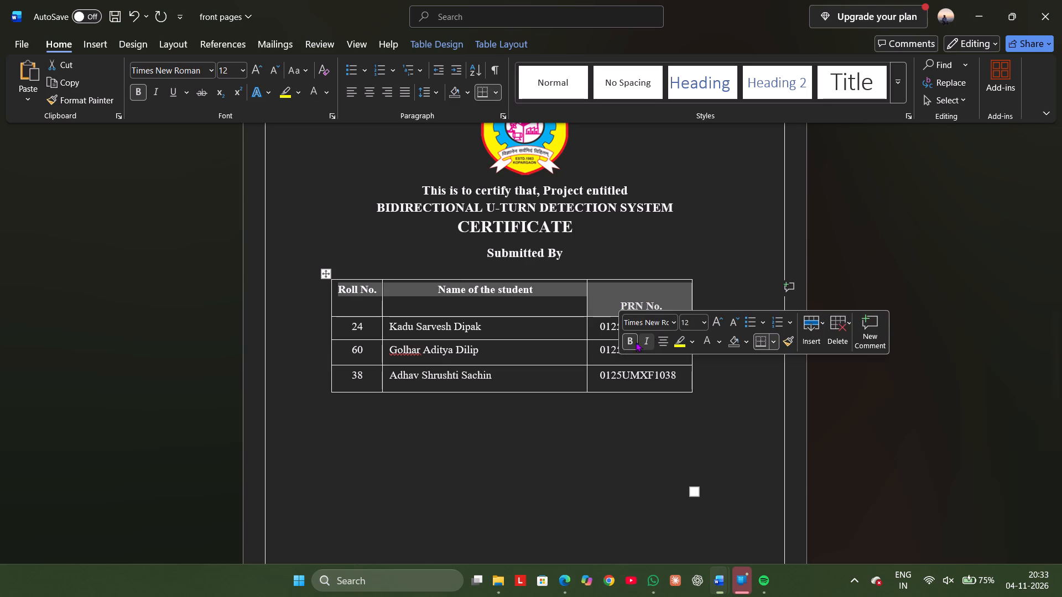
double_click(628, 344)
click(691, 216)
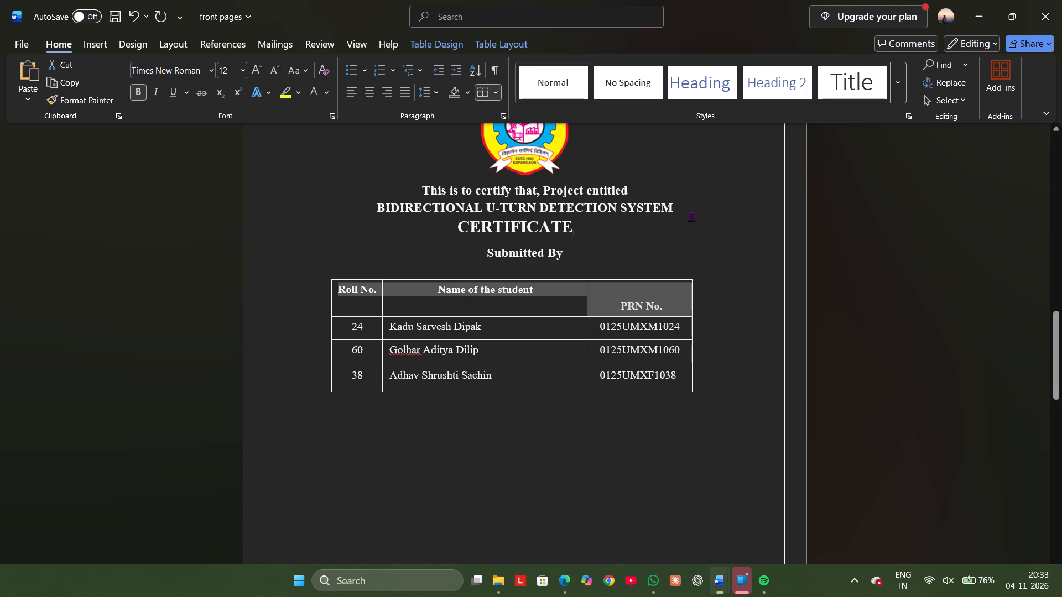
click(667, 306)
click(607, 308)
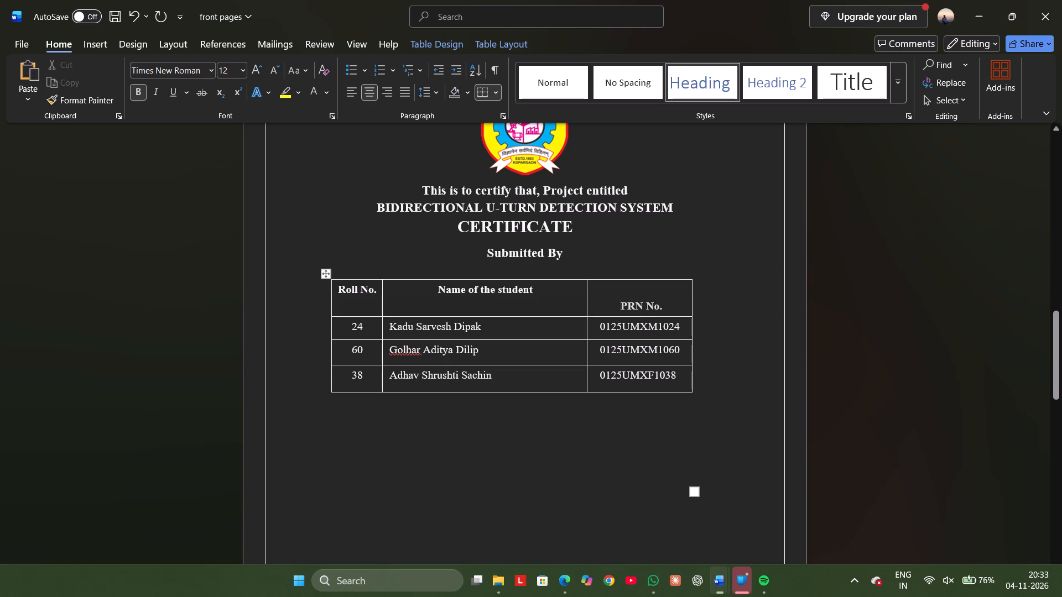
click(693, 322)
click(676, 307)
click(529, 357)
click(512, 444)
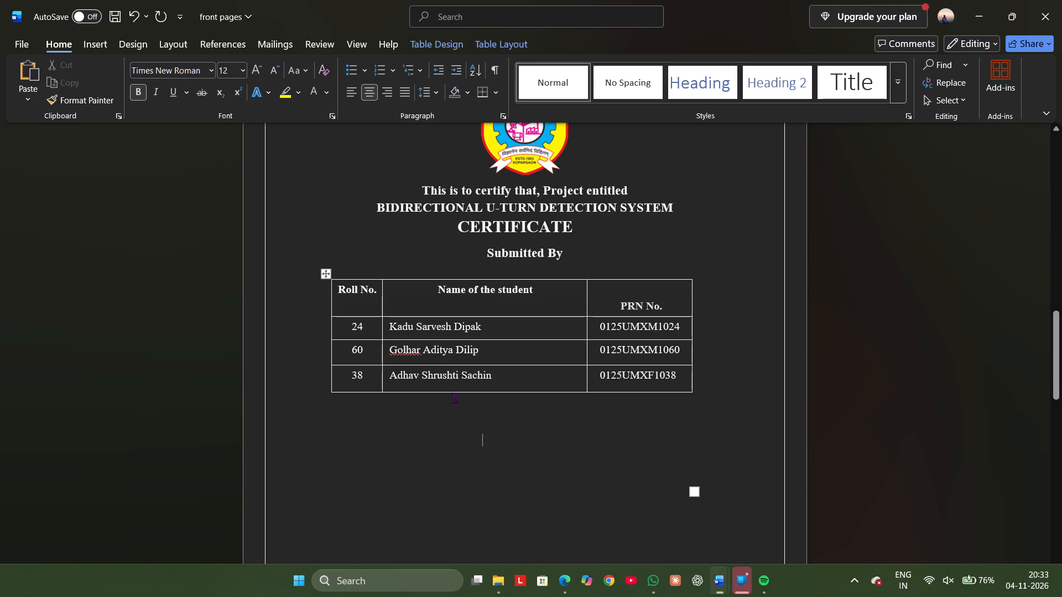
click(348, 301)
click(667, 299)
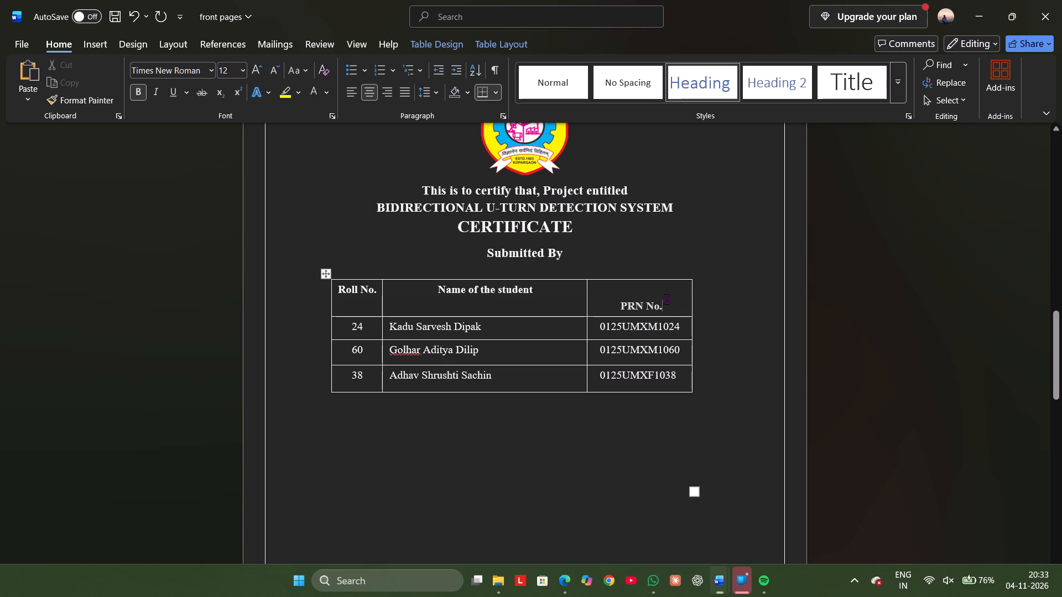
Review the cover and certificate pages, checking the layout of the student table, academic year lines and signature block.
scroll(664, 359, down, 18)
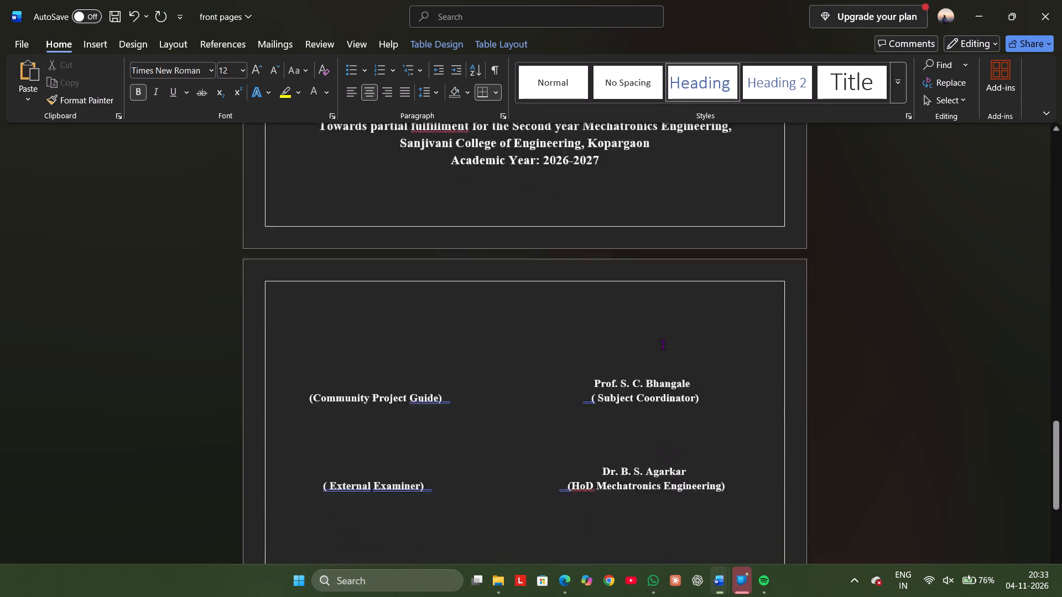
scroll(663, 344, down, 8)
scroll(662, 342, down, 14)
scroll(662, 342, up, 16)
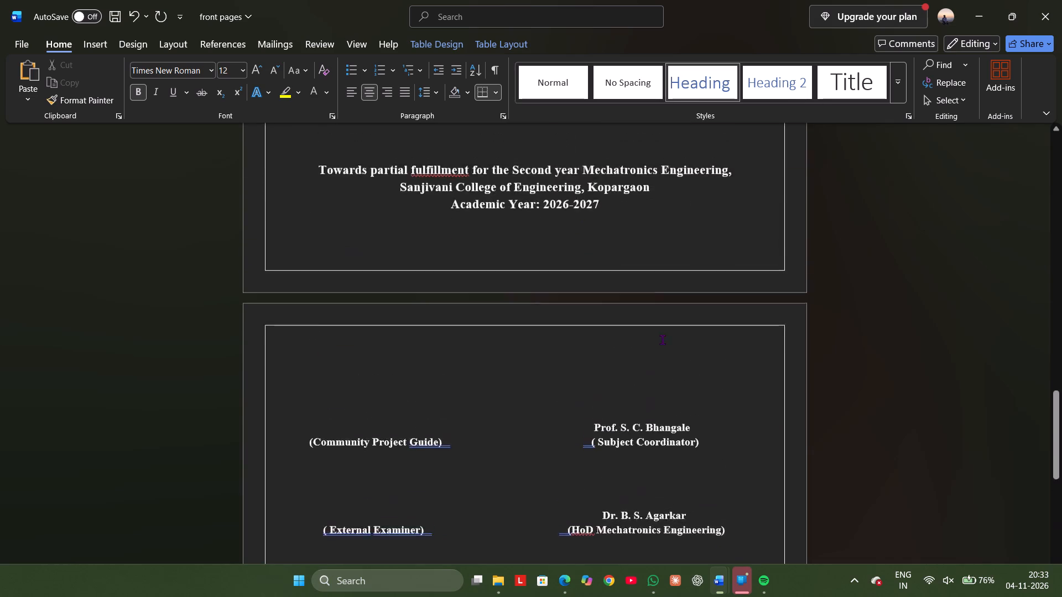
scroll(662, 339, up, 20)
scroll(662, 339, up, 7)
scroll(663, 355, down, 20)
scroll(663, 355, down, 3)
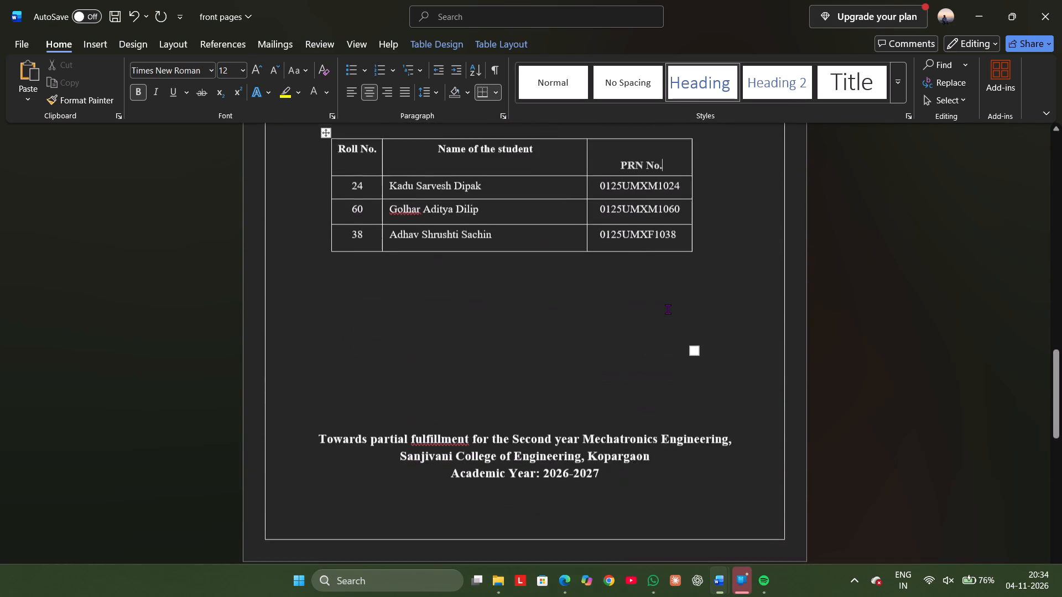
scroll(658, 264, down, 11)
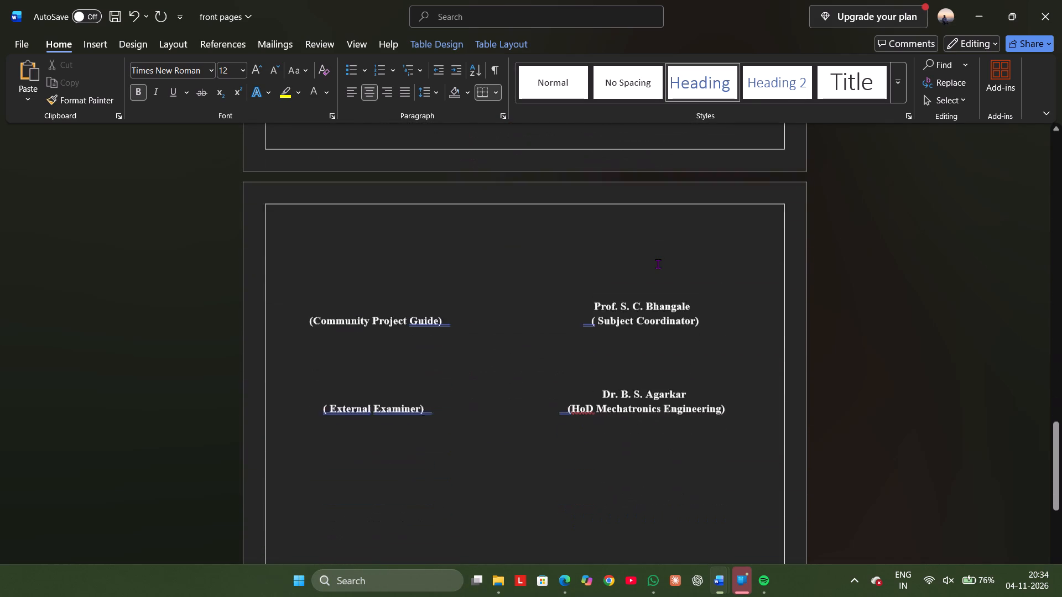
scroll(658, 264, up, 20)
scroll(658, 264, up, 20)
scroll(658, 264, up, 5)
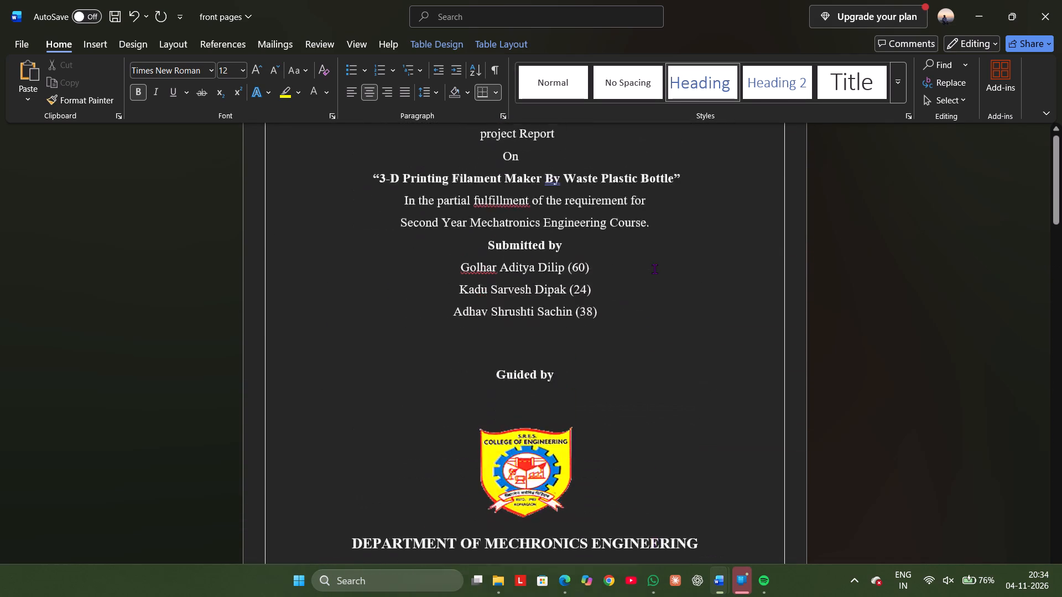
scroll(654, 269, up, 14)
scroll(654, 269, down, 20)
scroll(654, 269, down, 11)
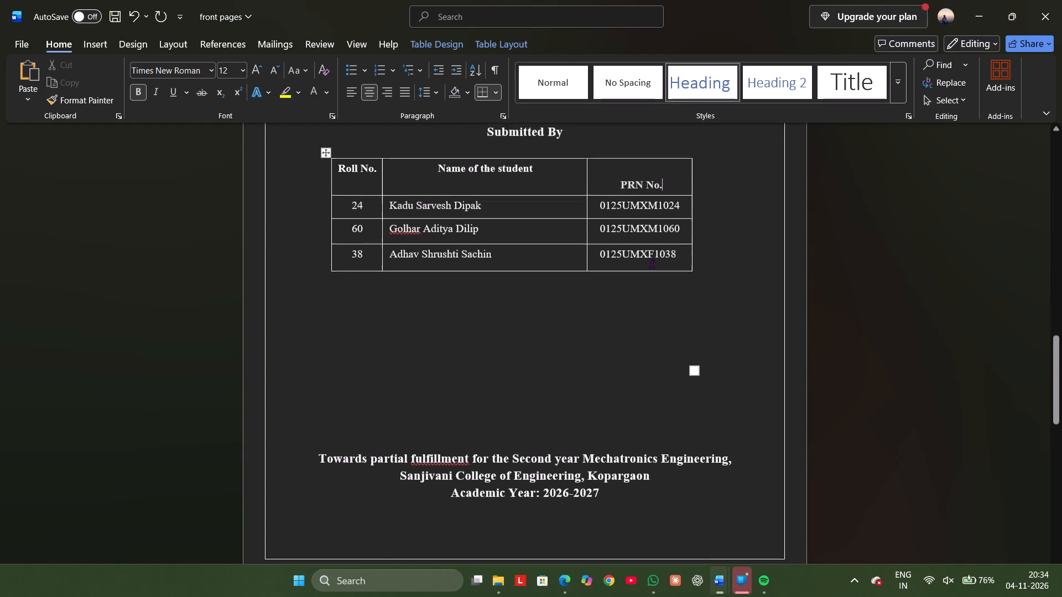
scroll(652, 263, down, 1)
scroll(652, 263, up, 6)
scroll(652, 263, down, 3)
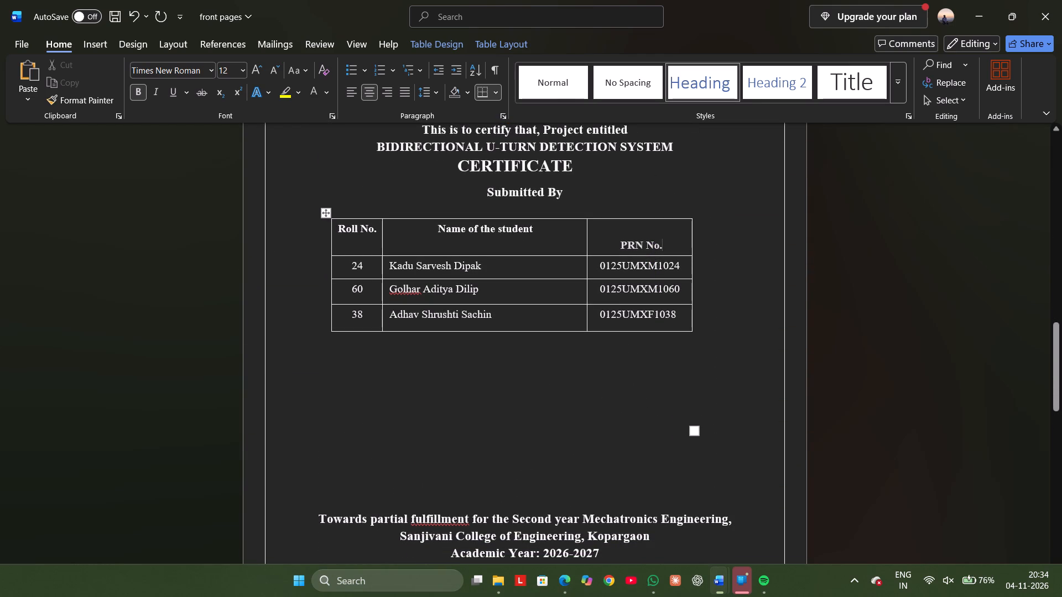
Reposition the student table on the certificate page so it sits centred just below the "Submitted By" line.
click(693, 329)
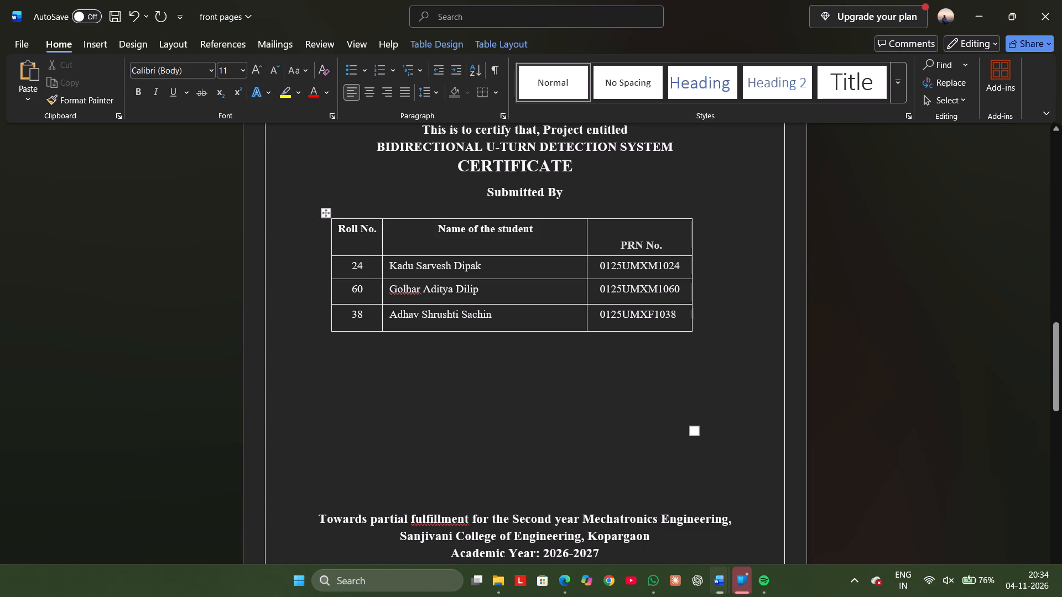
drag(326, 212, 317, 177)
drag(303, 175, 332, 214)
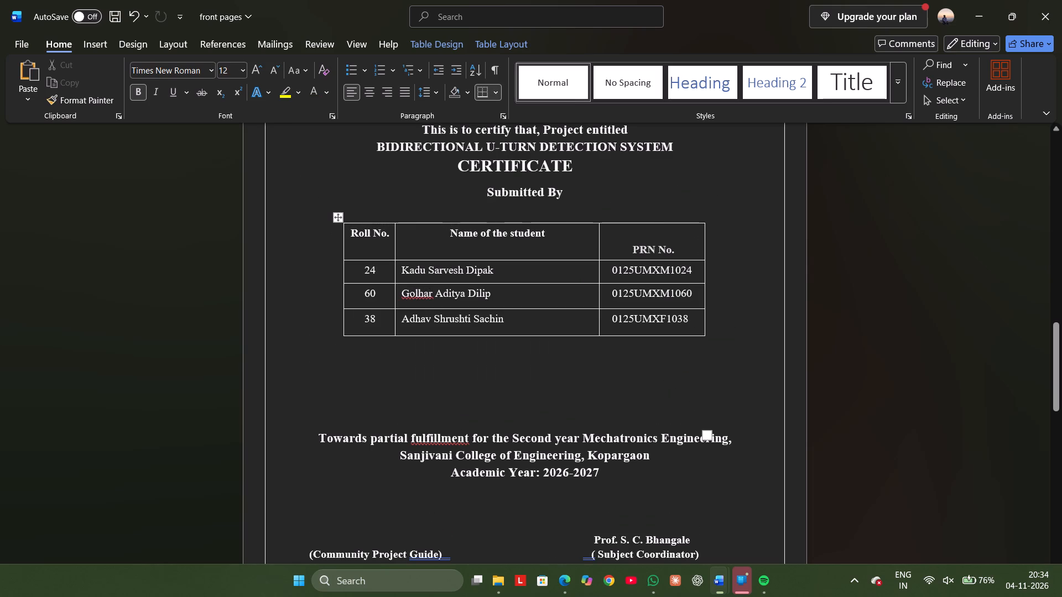
Examine how the text and signature blocks below the moved student table are laid out across the certificate pages.
scroll(410, 263, down, 13)
scroll(409, 239, up, 13)
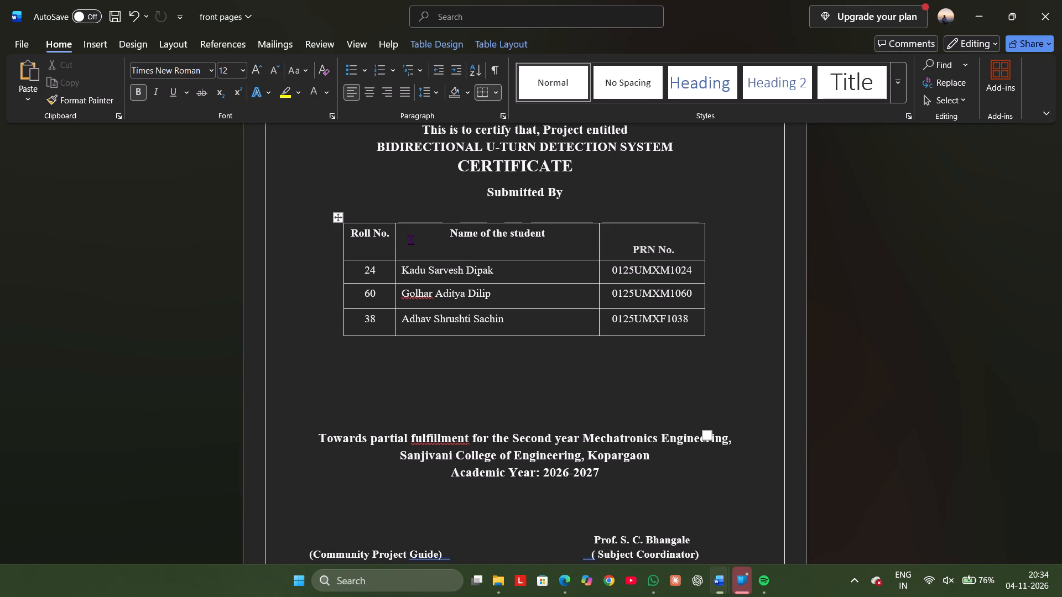
scroll(497, 242, down, 2)
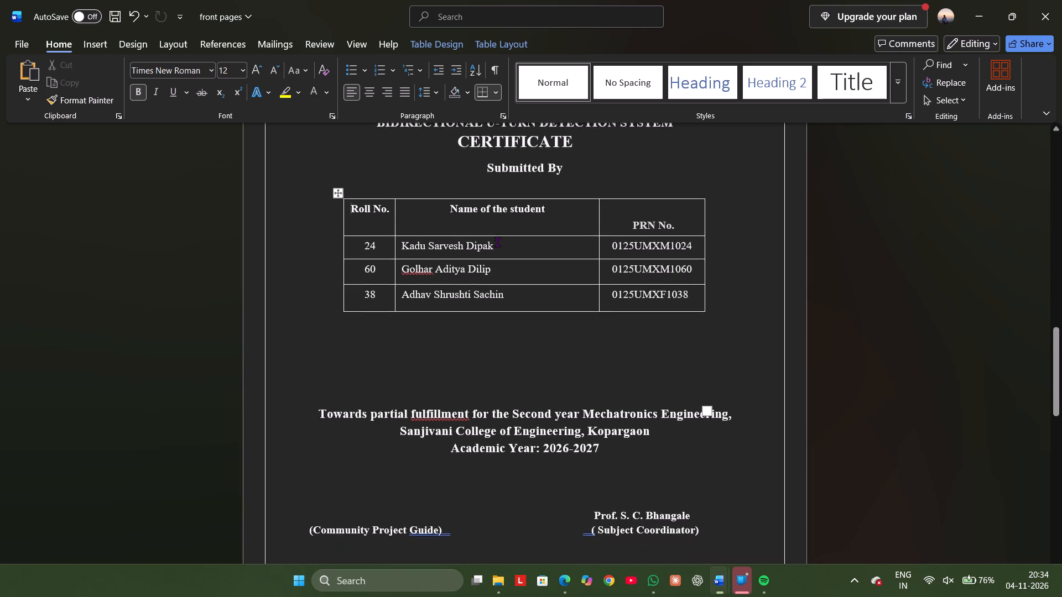
scroll(497, 242, down, 11)
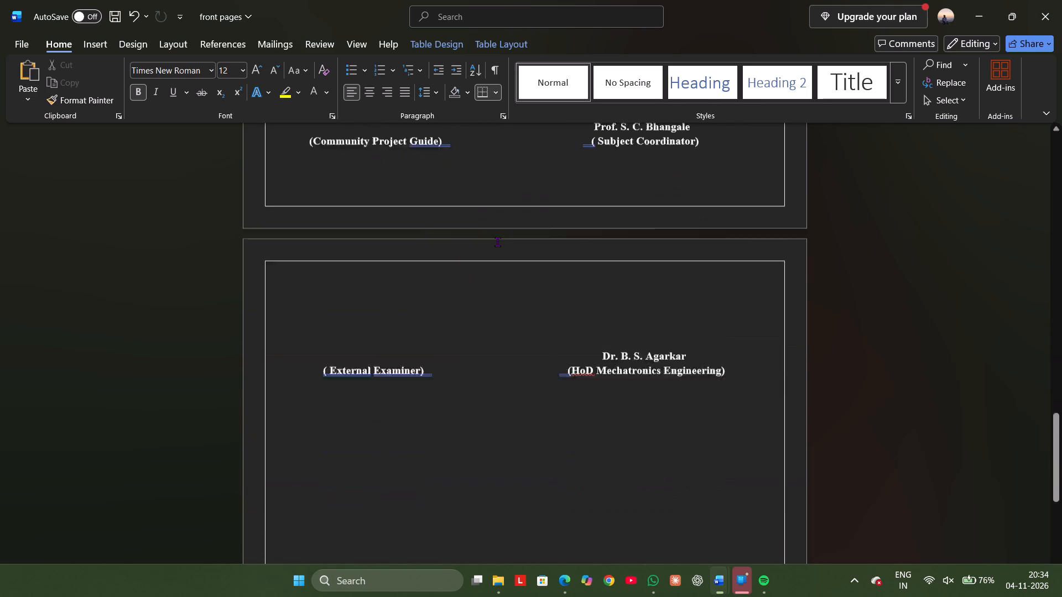
scroll(497, 242, down, 3)
scroll(497, 240, up, 18)
scroll(497, 240, down, 5)
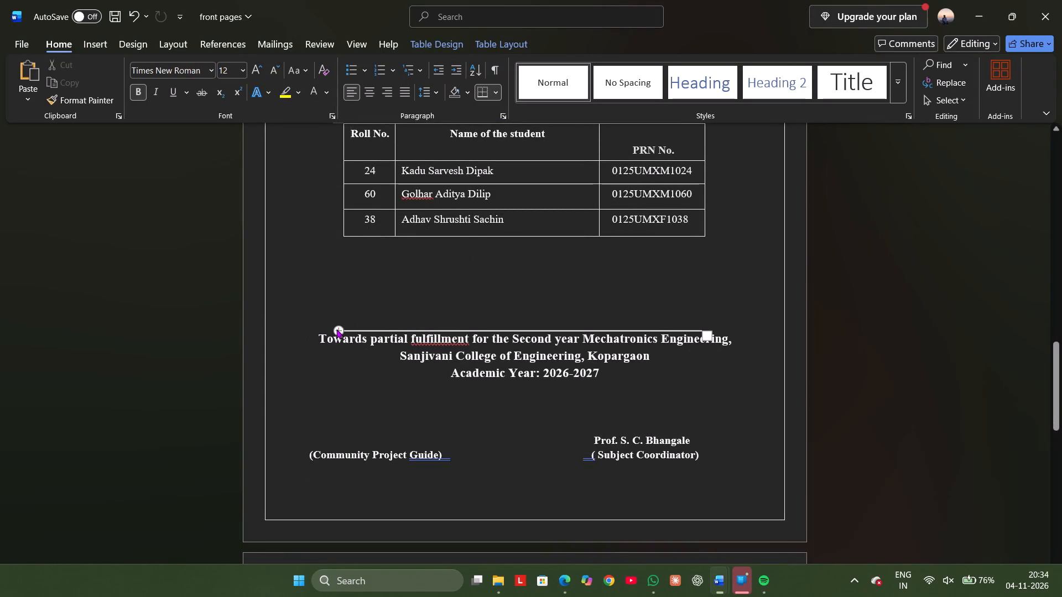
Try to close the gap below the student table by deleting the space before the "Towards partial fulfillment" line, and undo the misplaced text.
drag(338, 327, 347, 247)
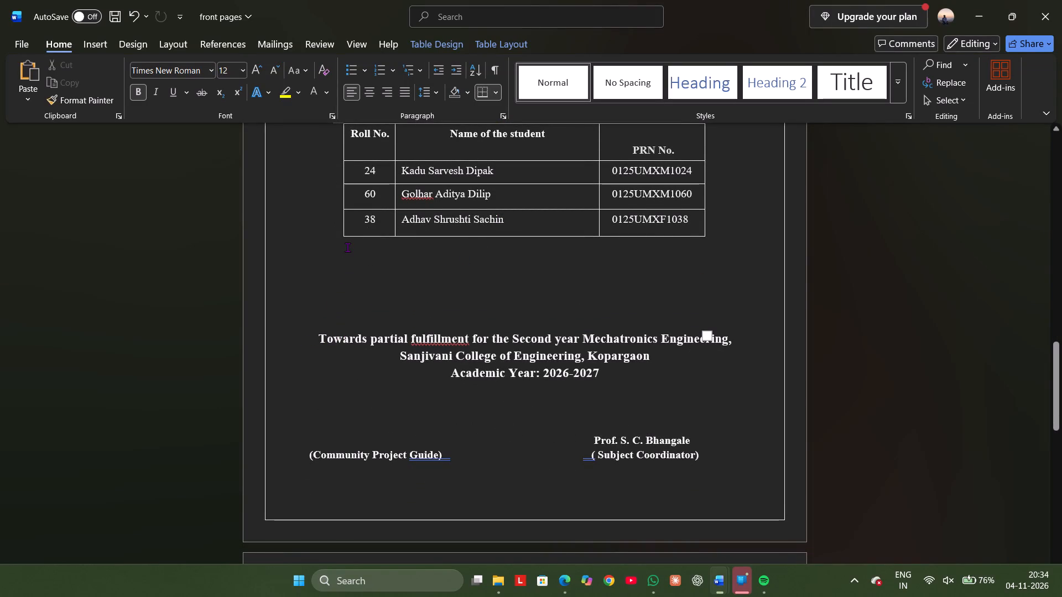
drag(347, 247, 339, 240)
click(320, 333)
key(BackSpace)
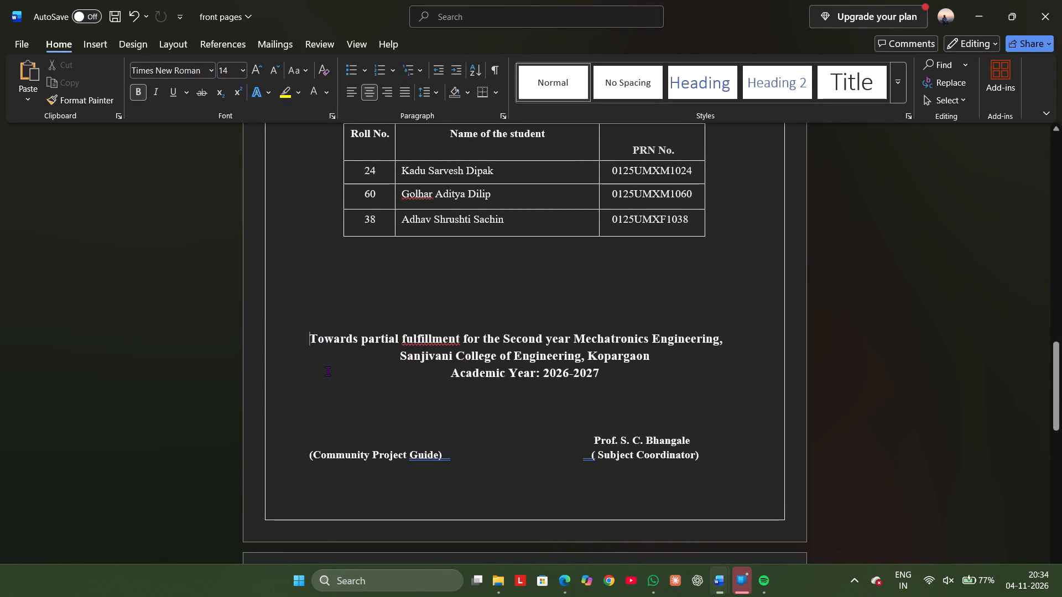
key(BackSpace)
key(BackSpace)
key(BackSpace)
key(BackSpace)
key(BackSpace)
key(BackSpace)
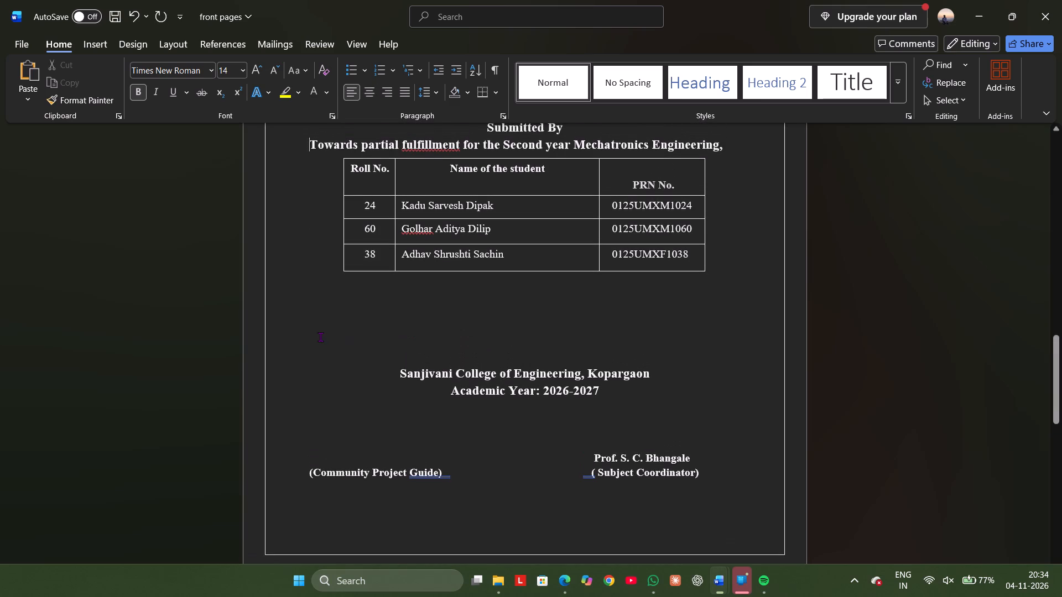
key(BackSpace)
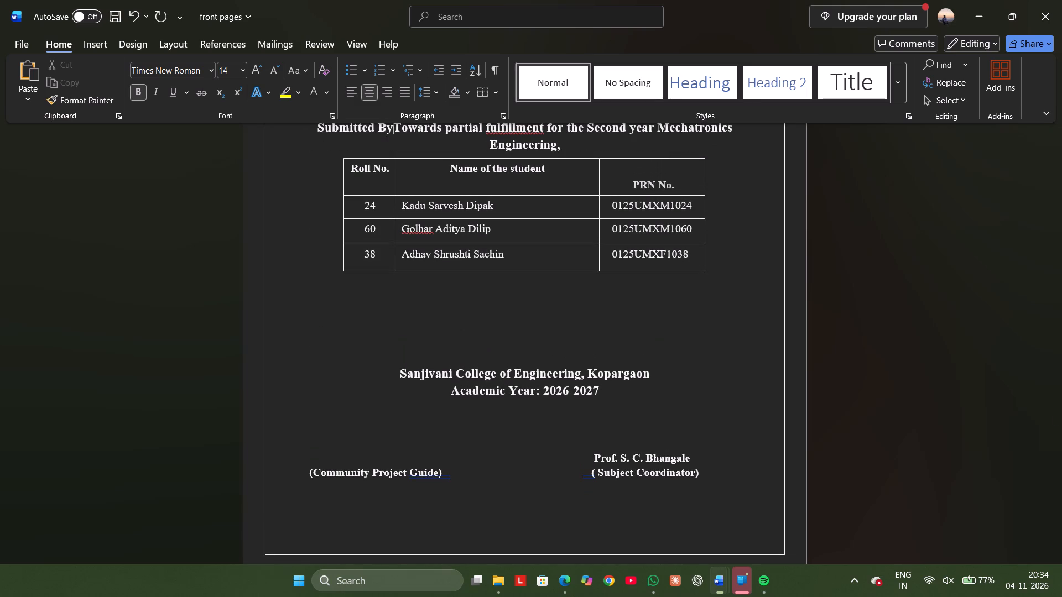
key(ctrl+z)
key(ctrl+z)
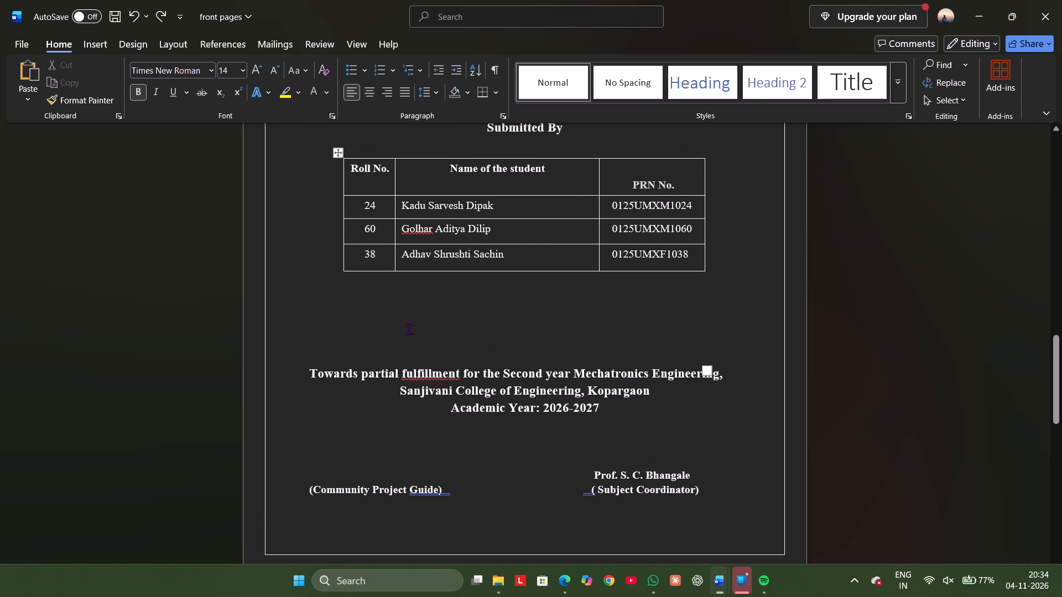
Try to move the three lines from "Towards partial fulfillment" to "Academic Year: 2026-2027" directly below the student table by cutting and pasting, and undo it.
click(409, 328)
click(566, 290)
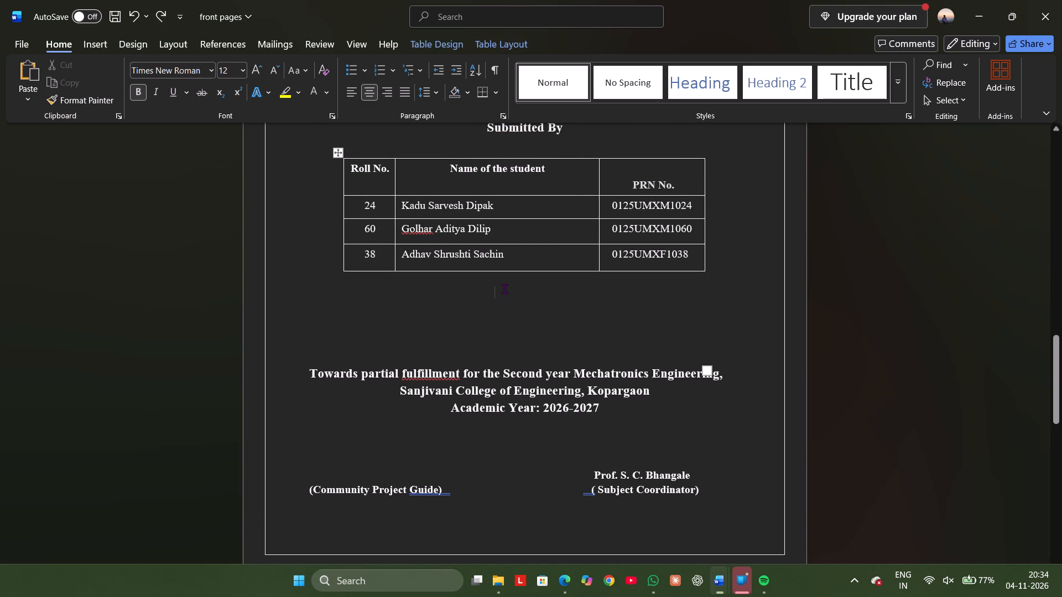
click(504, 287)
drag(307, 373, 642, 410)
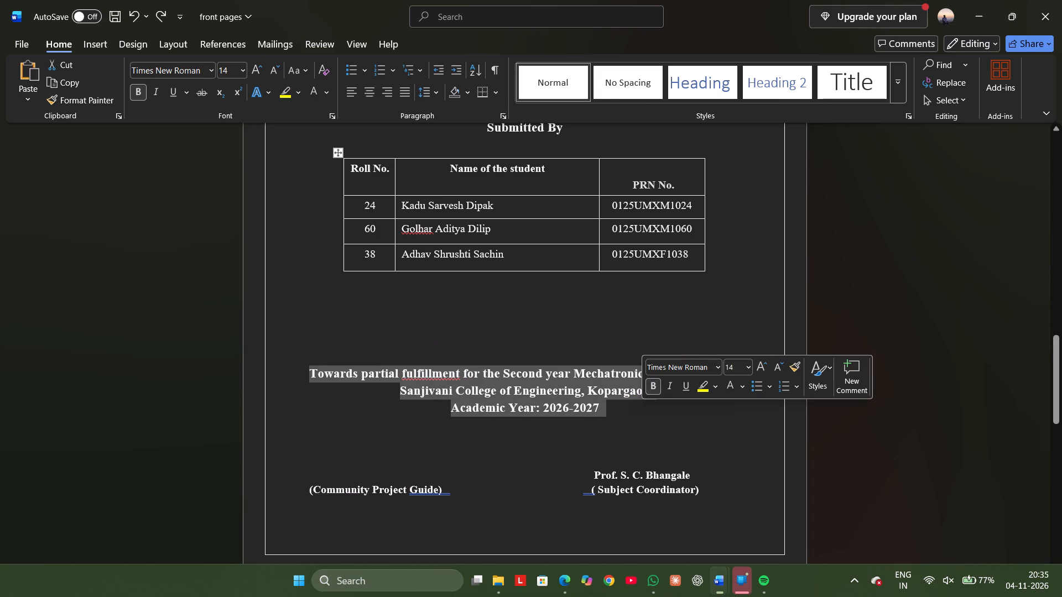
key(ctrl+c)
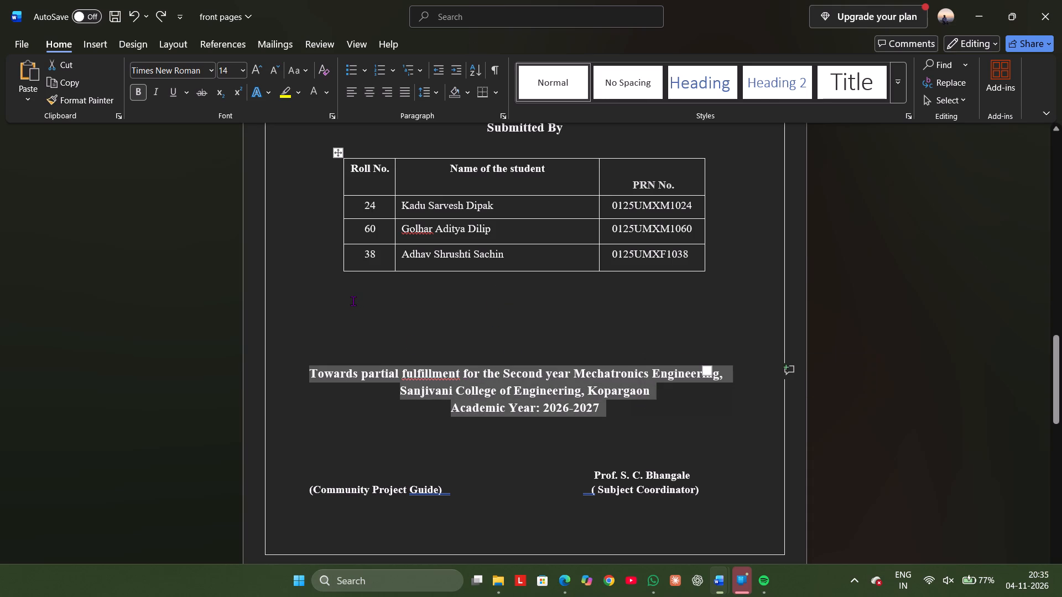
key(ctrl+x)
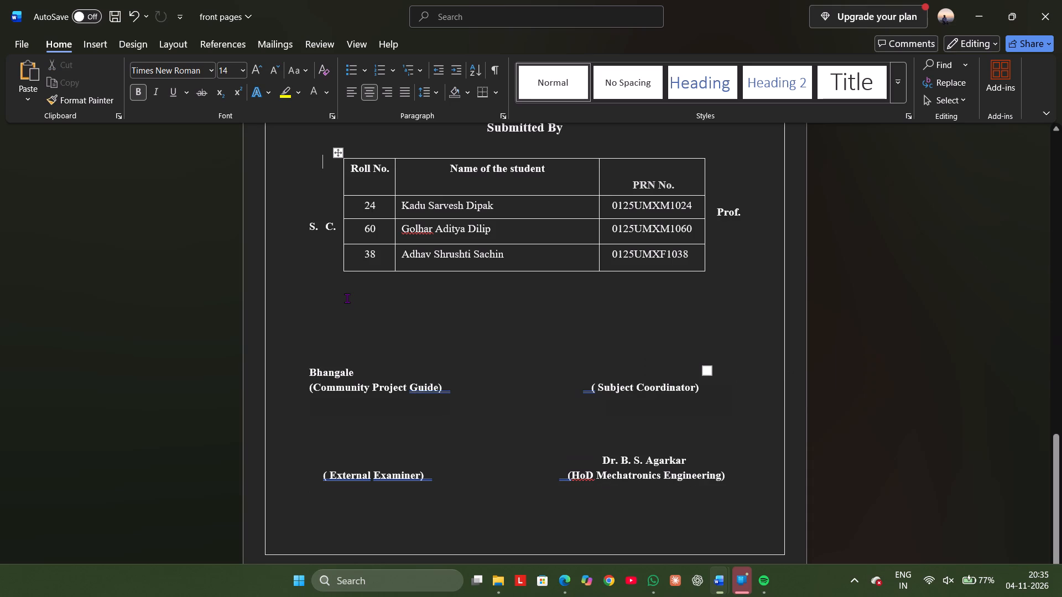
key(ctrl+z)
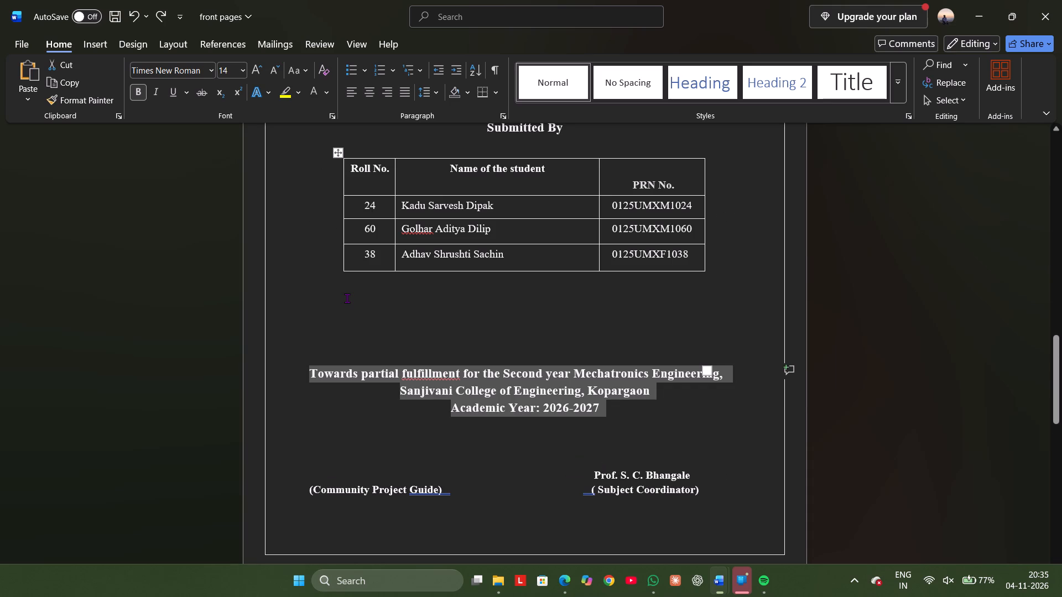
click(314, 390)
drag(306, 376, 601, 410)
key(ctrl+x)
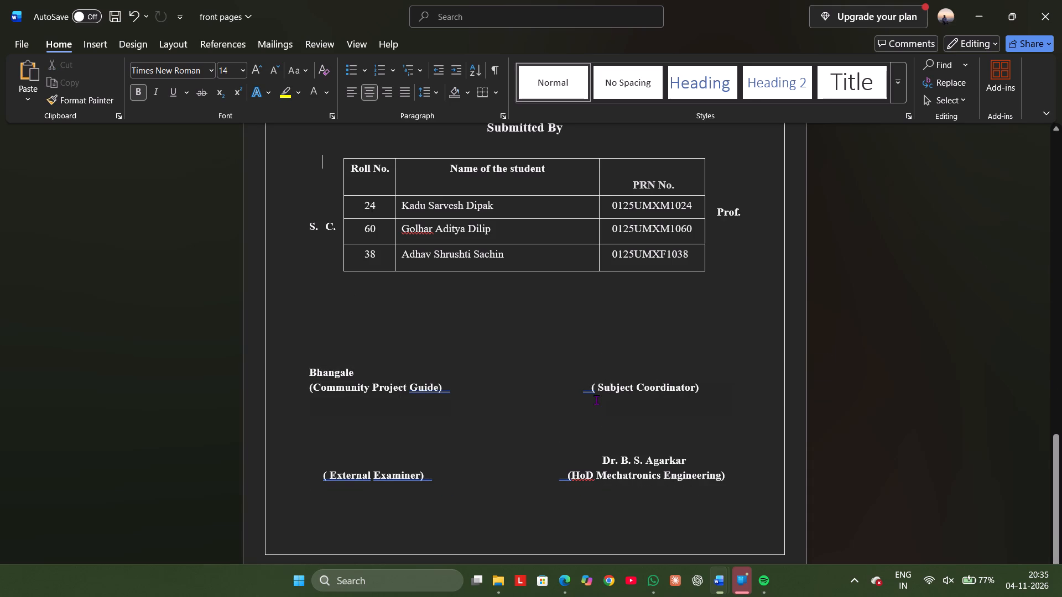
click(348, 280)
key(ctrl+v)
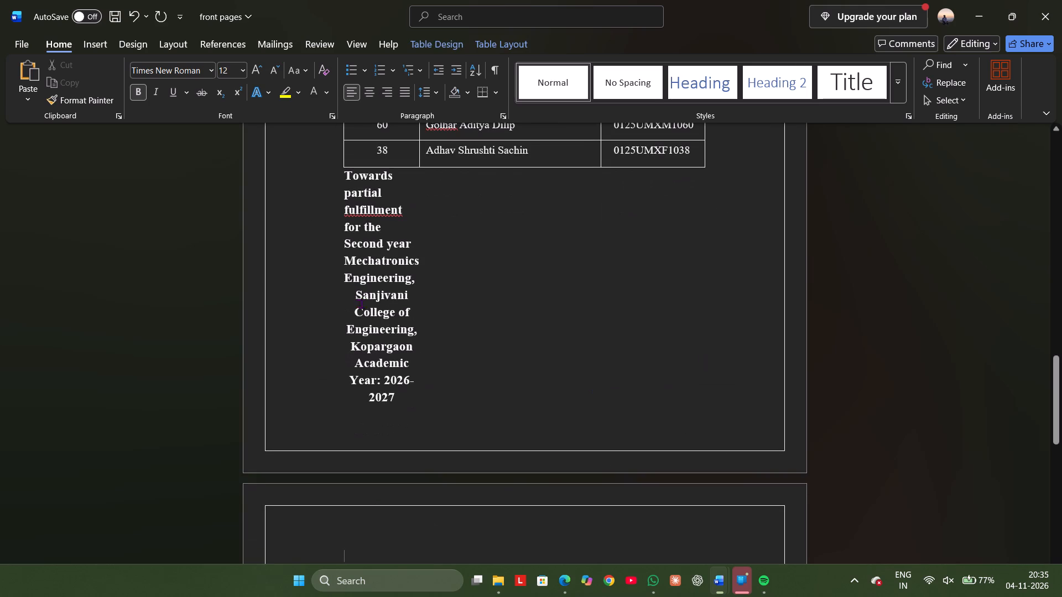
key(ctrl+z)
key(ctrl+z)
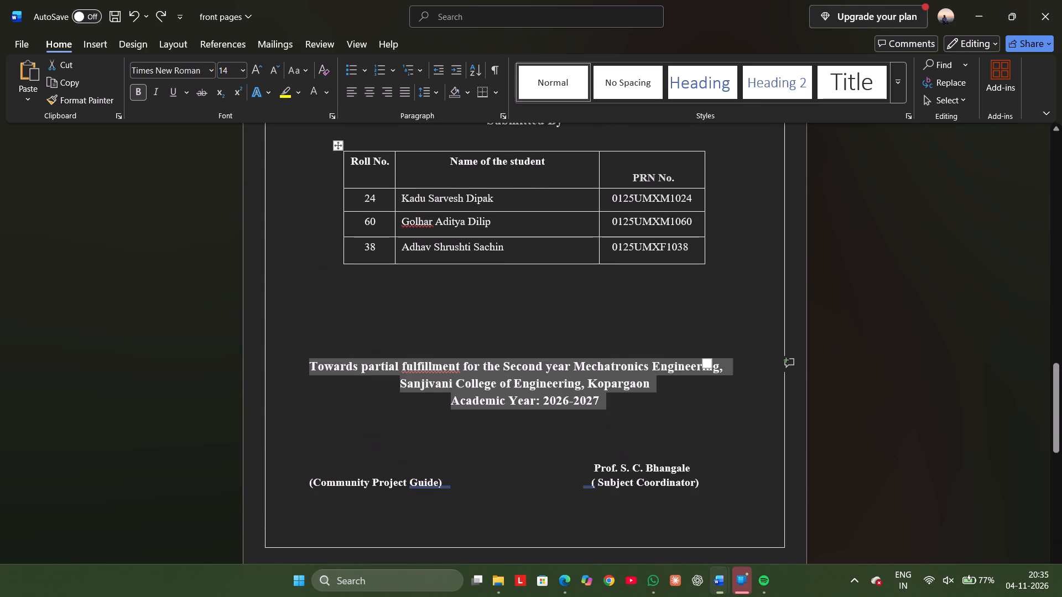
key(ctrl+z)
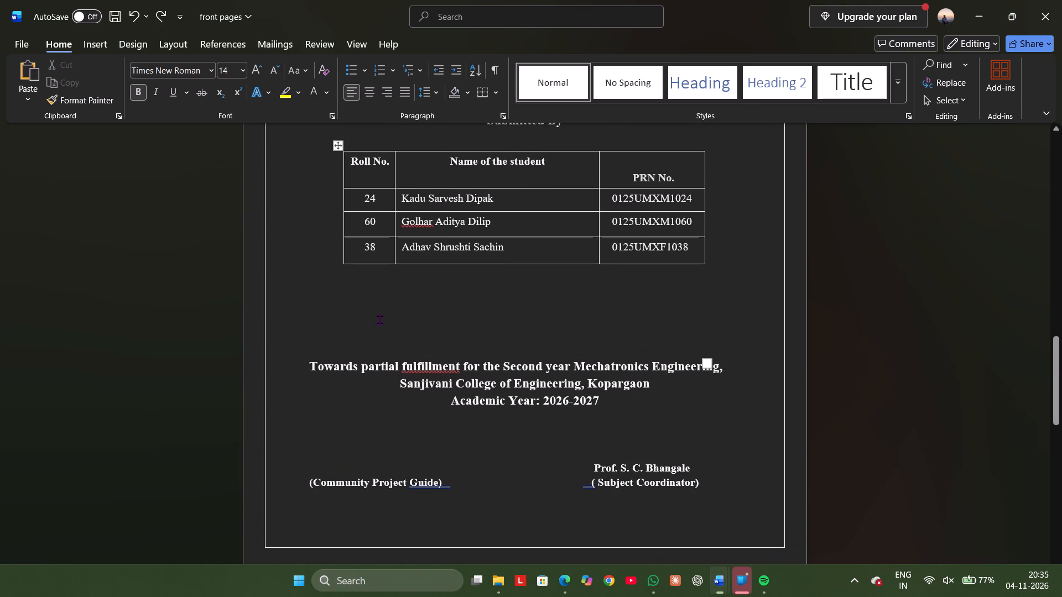
Undo the recent edits until the certificate's student table is the borderless version with only the headings and the first member's row.
scroll(497, 311, up, 13)
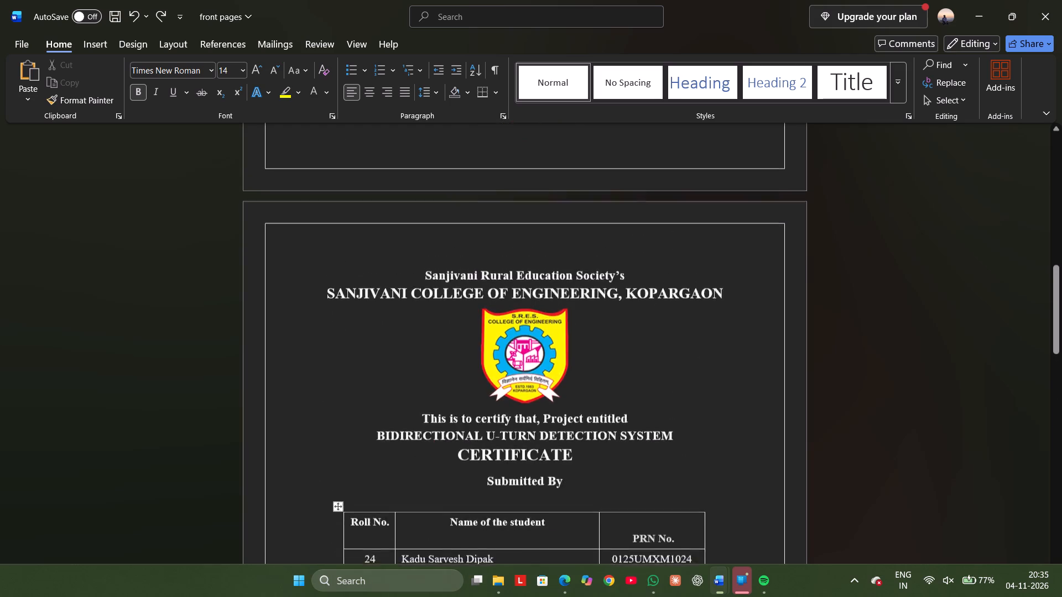
scroll(497, 311, up, 20)
scroll(497, 310, down, 14)
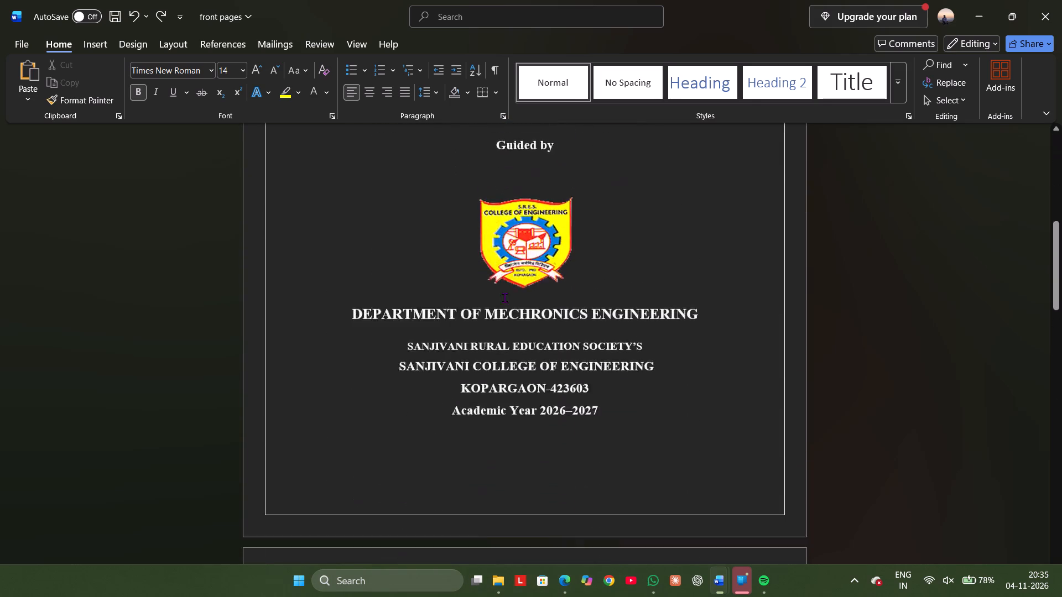
scroll(504, 297, down, 10)
key(ctrl+z)
key(ctrl+z)
key(ctrl+z)
key(ctrl+z)
key(ctrl+z)
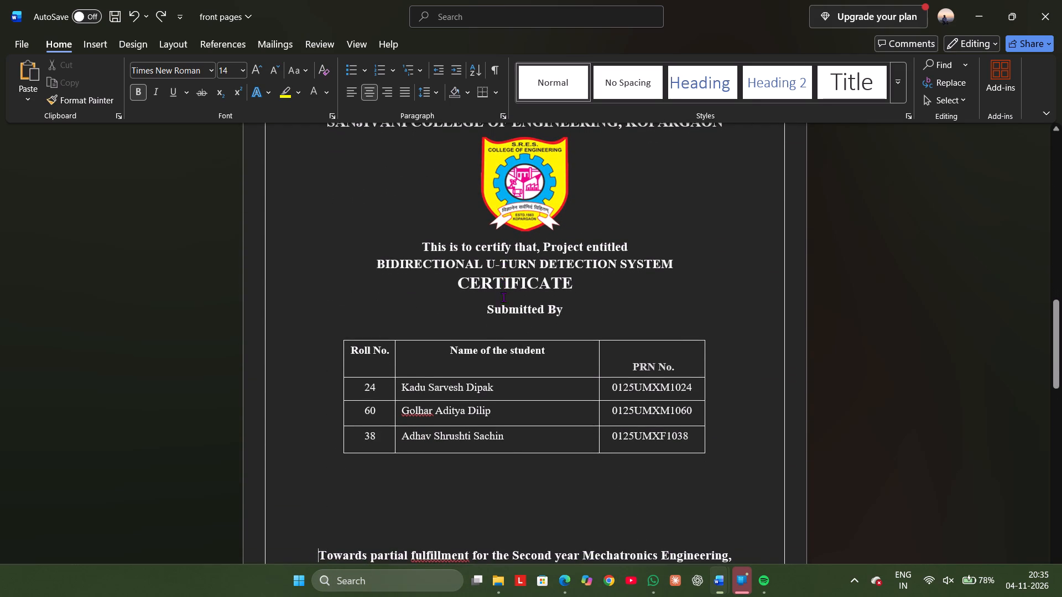
key(ctrl+z)
key(ctrl+z)
key(ctrl+z)
key(ctrl+z)
key(ctrl+z)
key(ctrl+z)
key(ctrl+z)
key(ctrl+z)
key(ctrl+z)
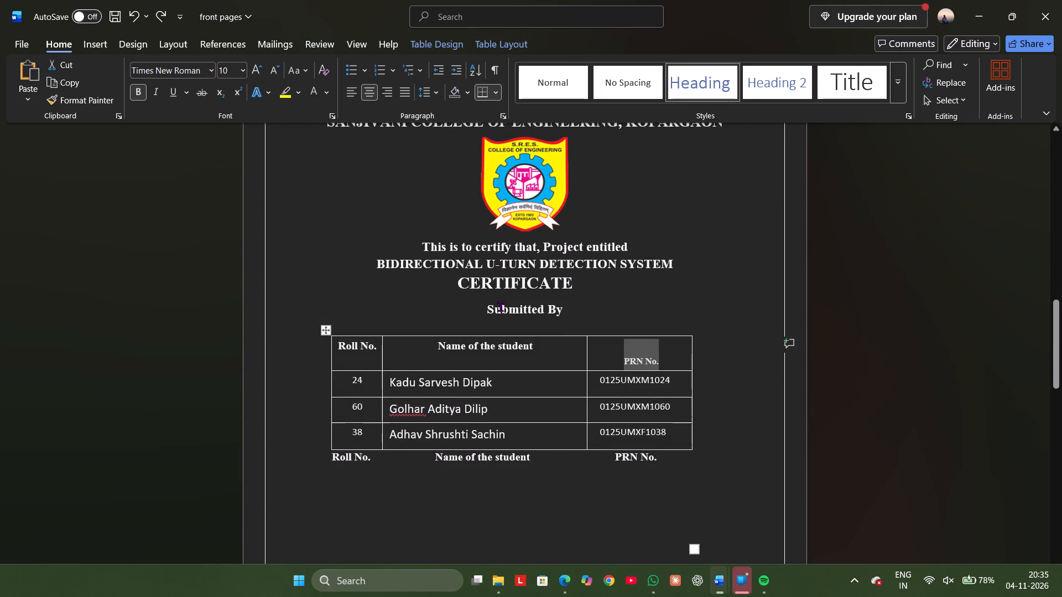
key(ctrl+z)
key(ctrl+z)
key(ctrl+z)
key(ctrl+z)
key(ctrl+z)
key(ctrl+z)
key(ctrl+z)
key(ctrl+z)
key(ctrl+z)
key(ctrl+z)
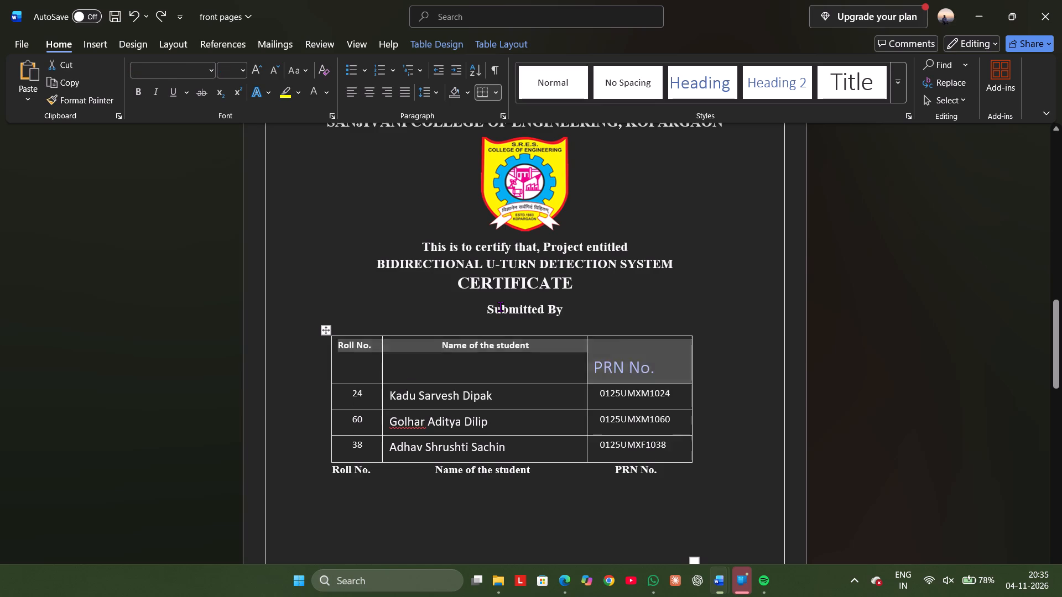
key(ctrl+z)
key(ctrl+z)
key(ctrl+z)
key(ctrl+z)
key(ctrl+z)
key(ctrl+z)
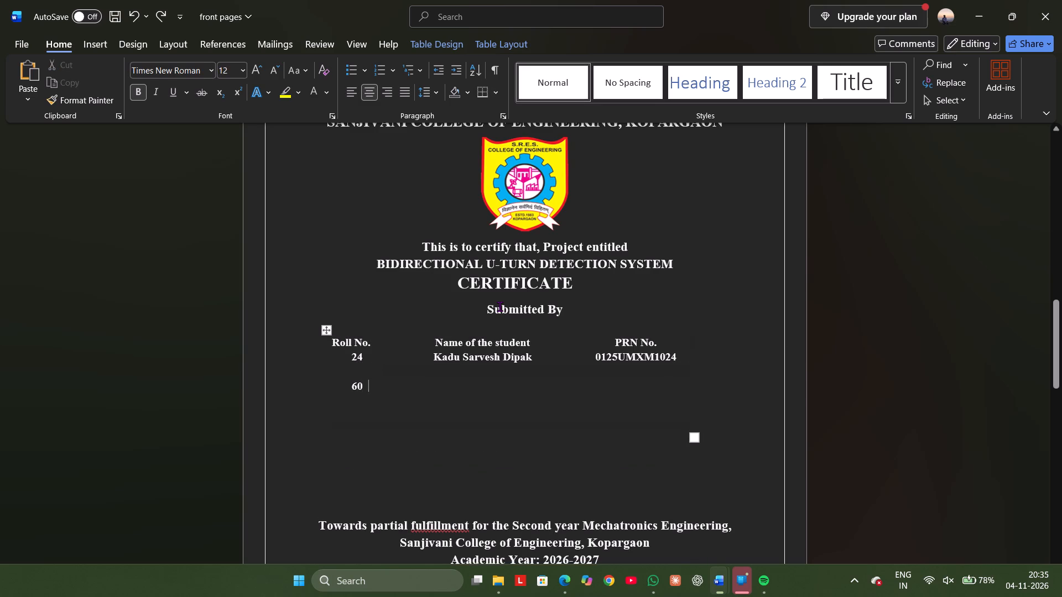
key(ctrl+z)
key(ctrl+z)
key(ctrl+z)
key(ctrl+z)
key(ctrl+z)
key(ctrl+z)
key(ctrl+z)
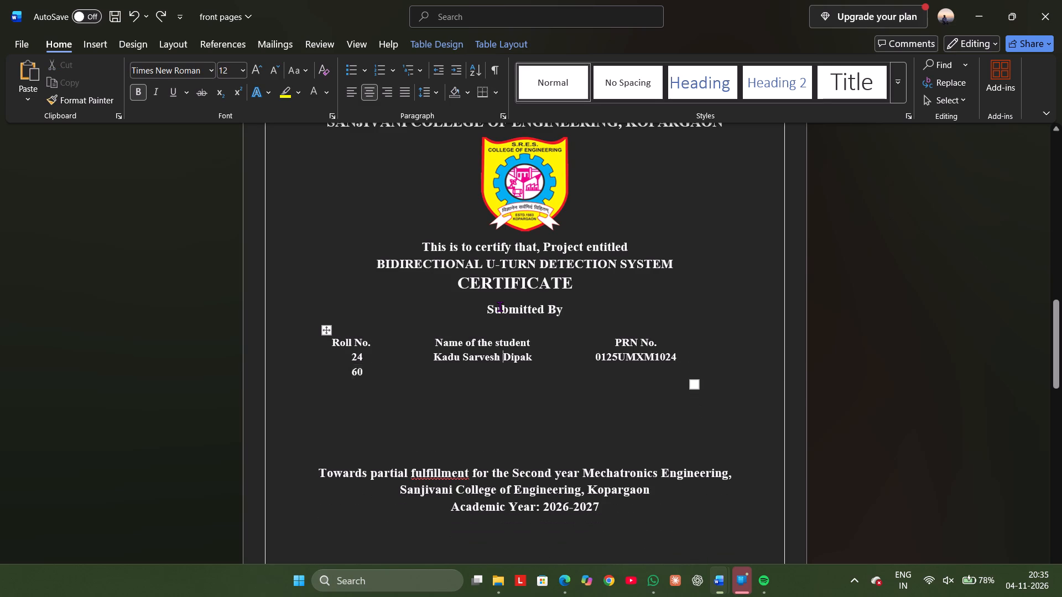
key(ctrl+z)
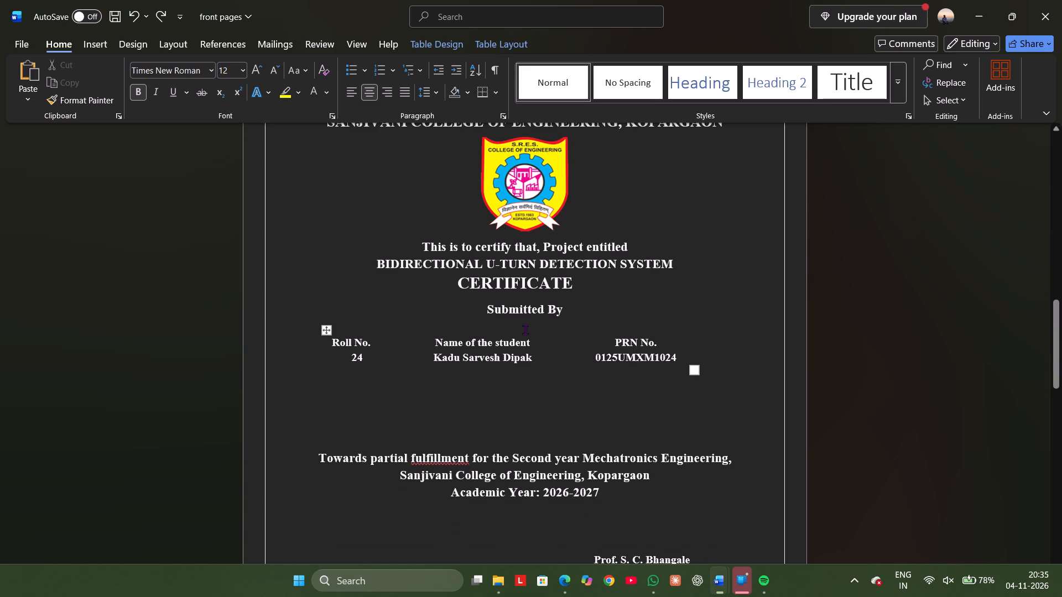
Insert two blank rows in the certificate's student table for the remaining two team members.
click(540, 397)
click(324, 332)
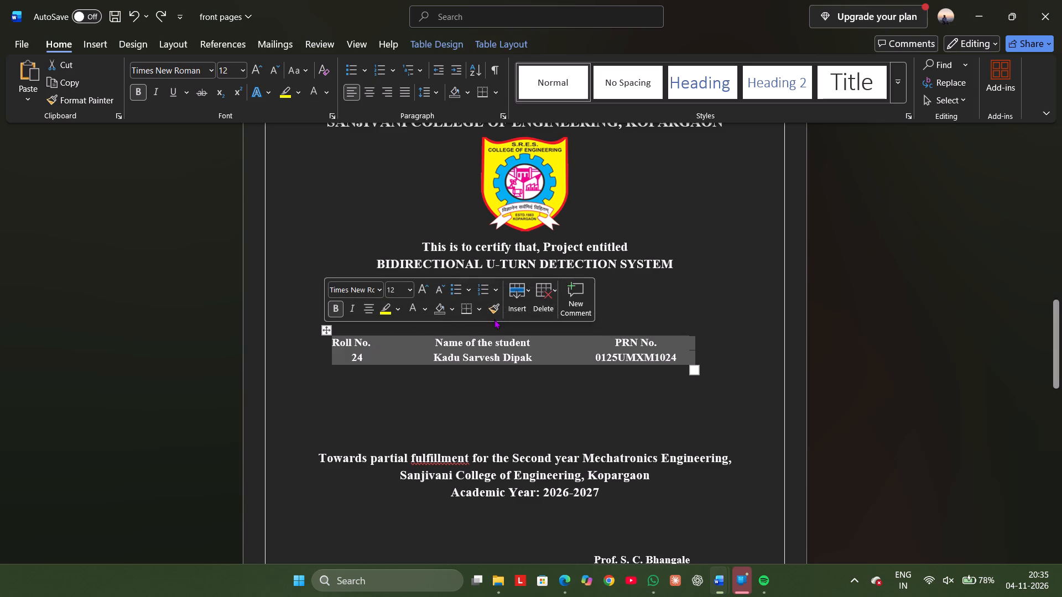
click(481, 309)
click(481, 309)
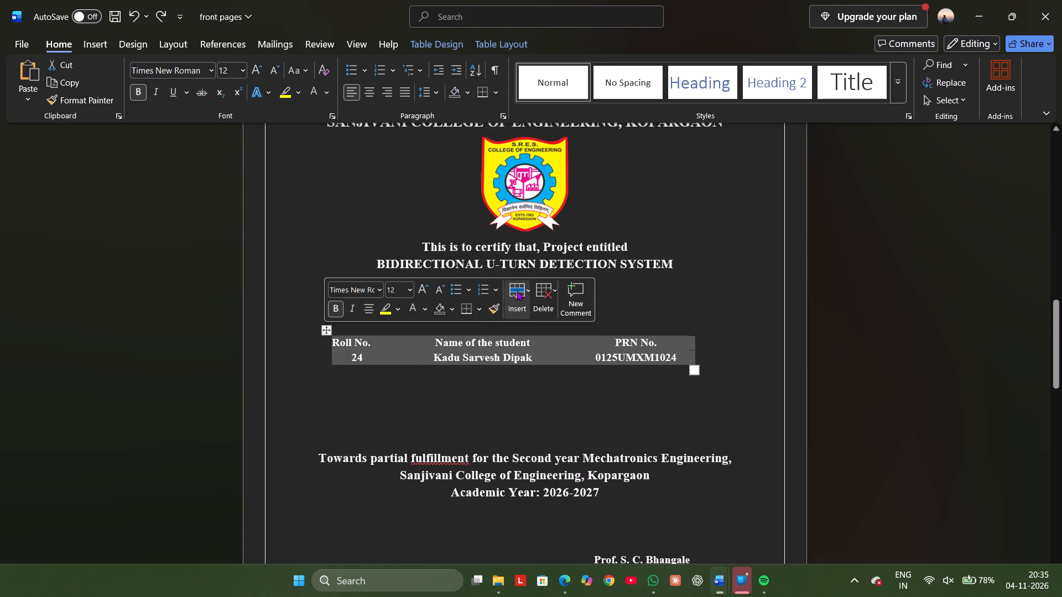
click(517, 291)
click(530, 329)
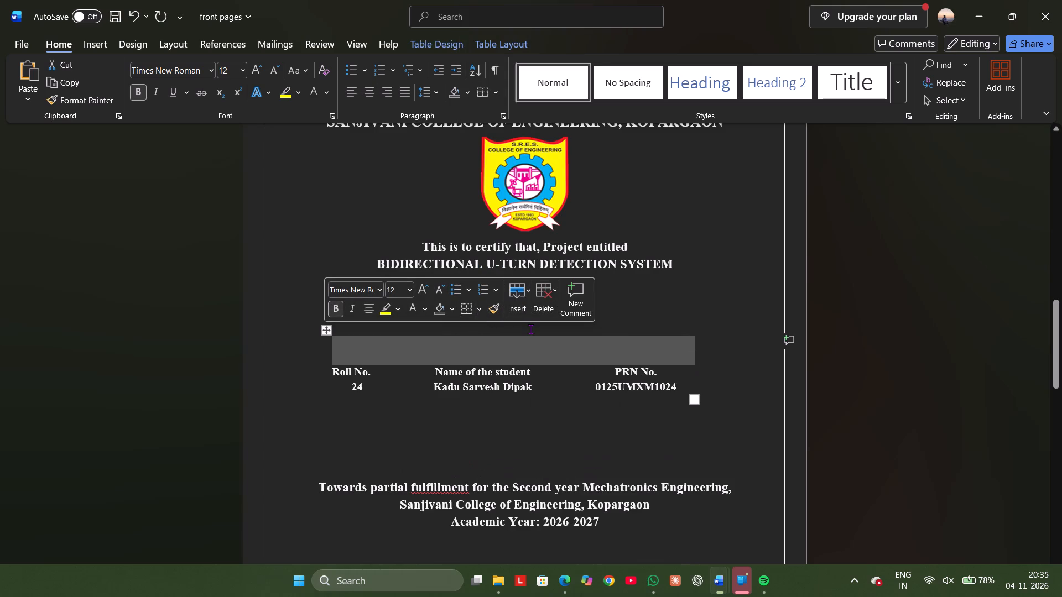
click(520, 296)
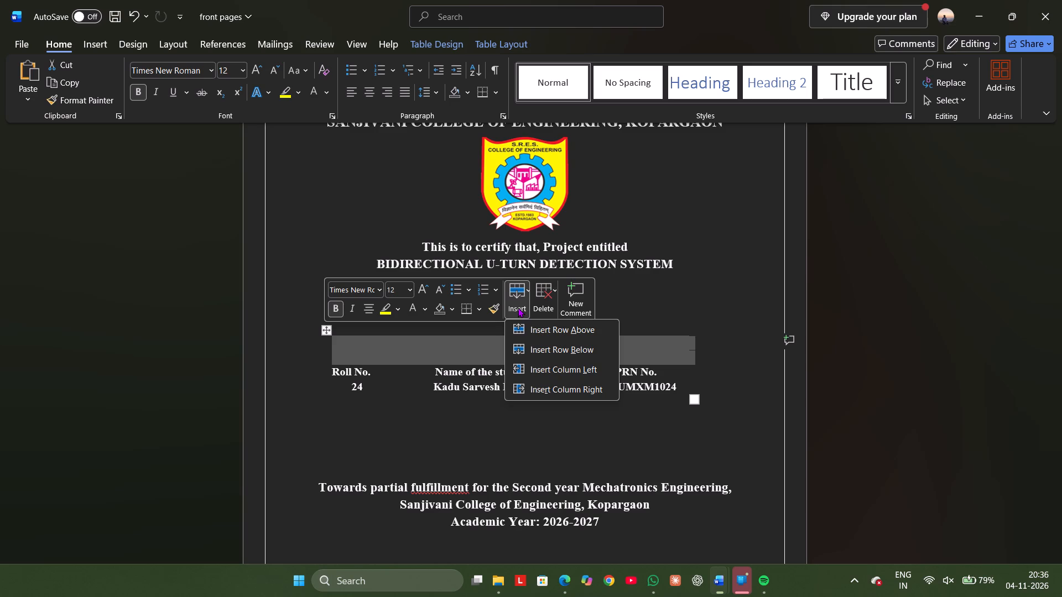
Undo the insertion of the two blank rows above the headings of the certificate's student table.
click(456, 424)
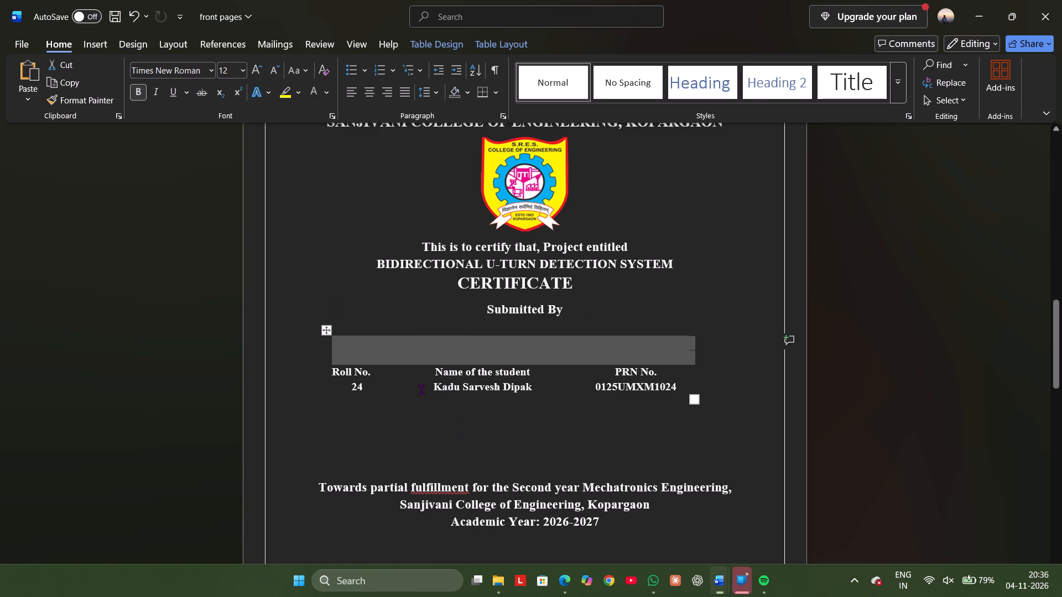
key(ctrl+z)
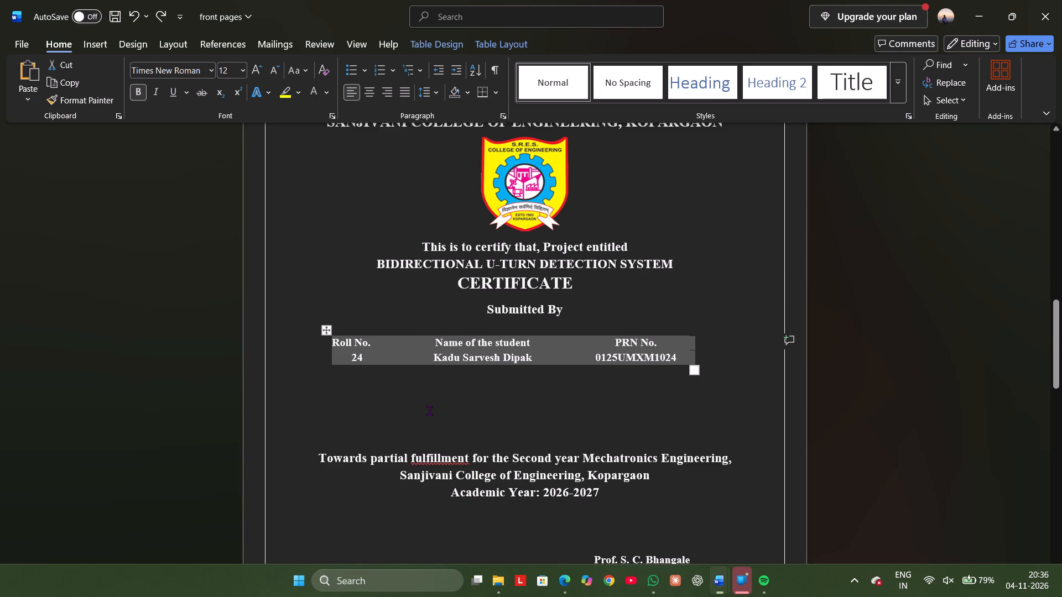
Insert two blank rows below the first member's row in the certificate's student table.
click(429, 410)
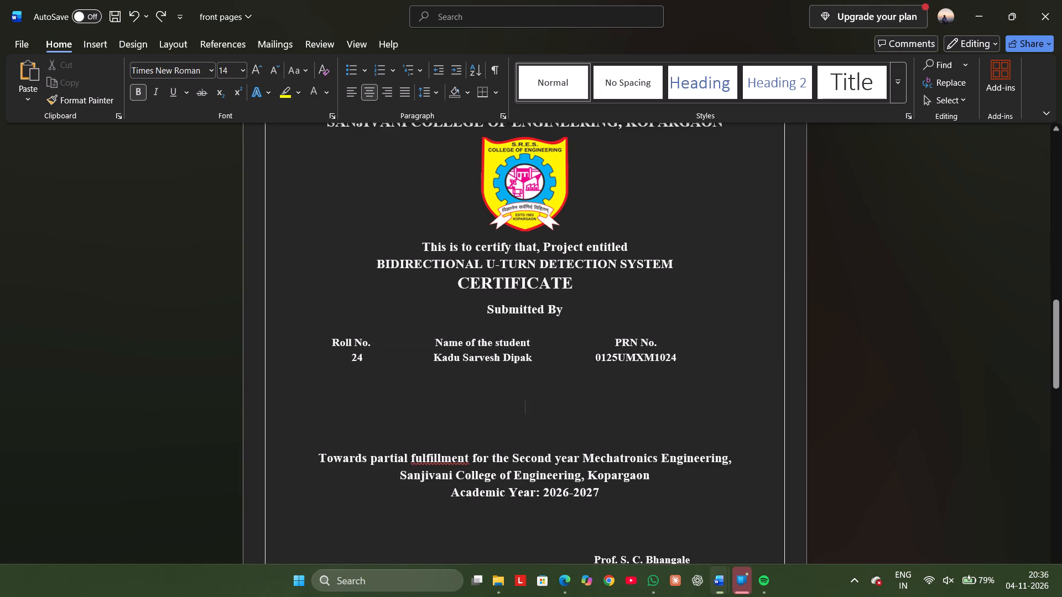
click(325, 333)
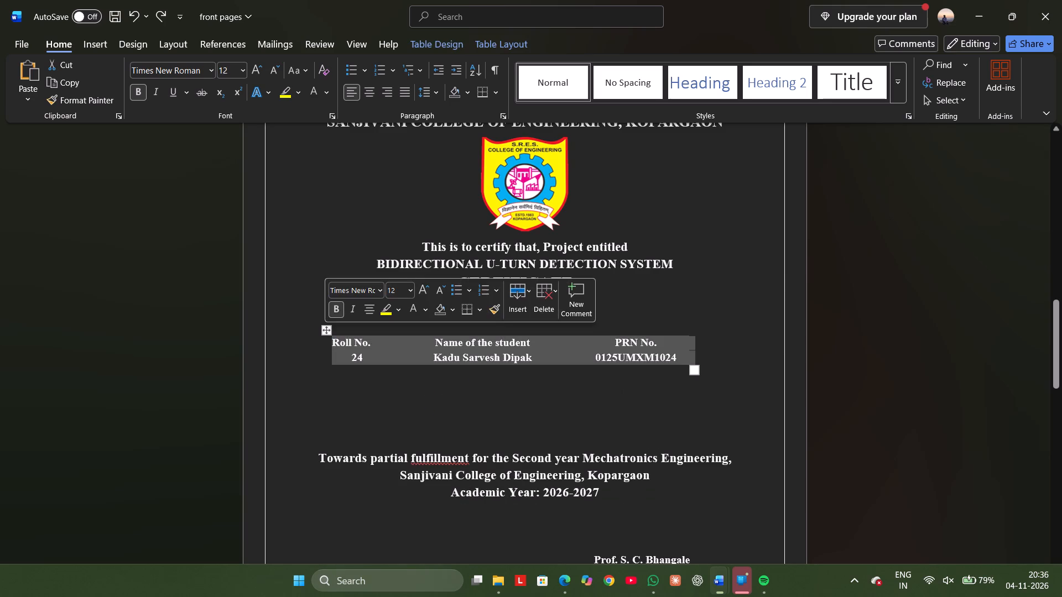
click(517, 295)
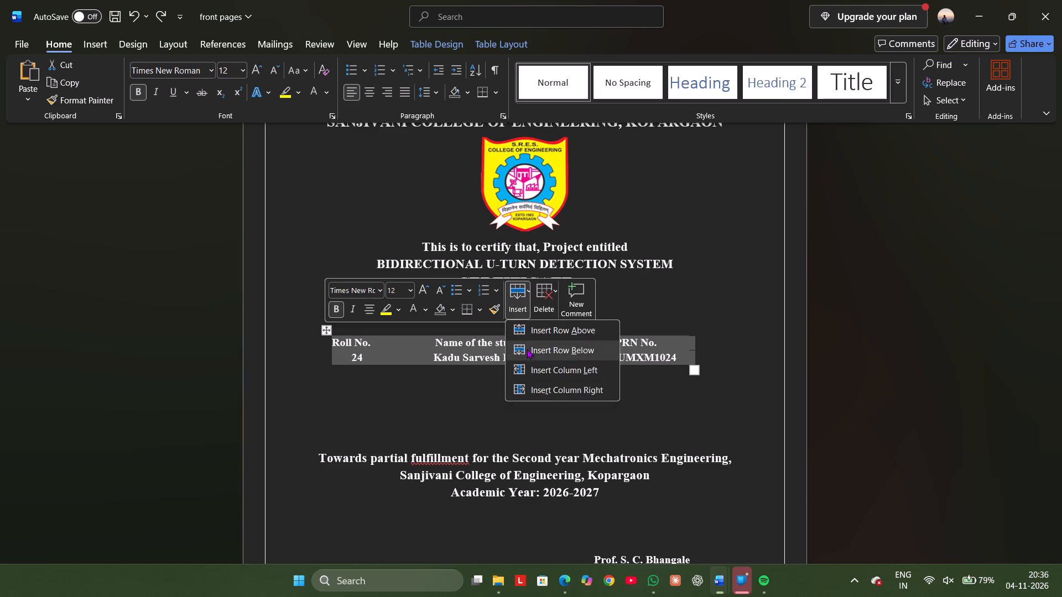
click(531, 353)
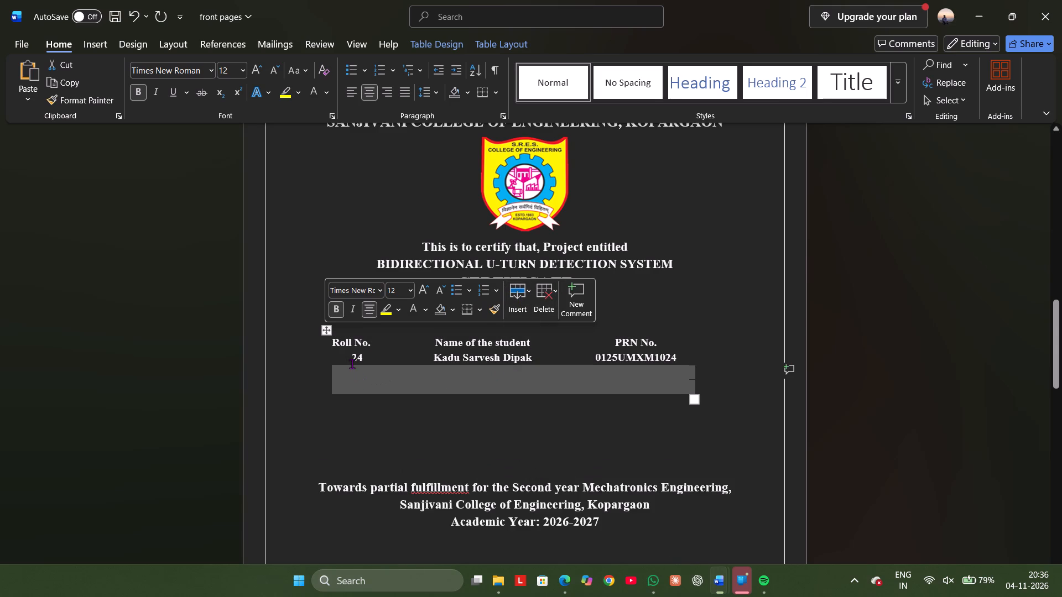
Fill the first blank row of the student table with roll number 60 and the second team member's name.
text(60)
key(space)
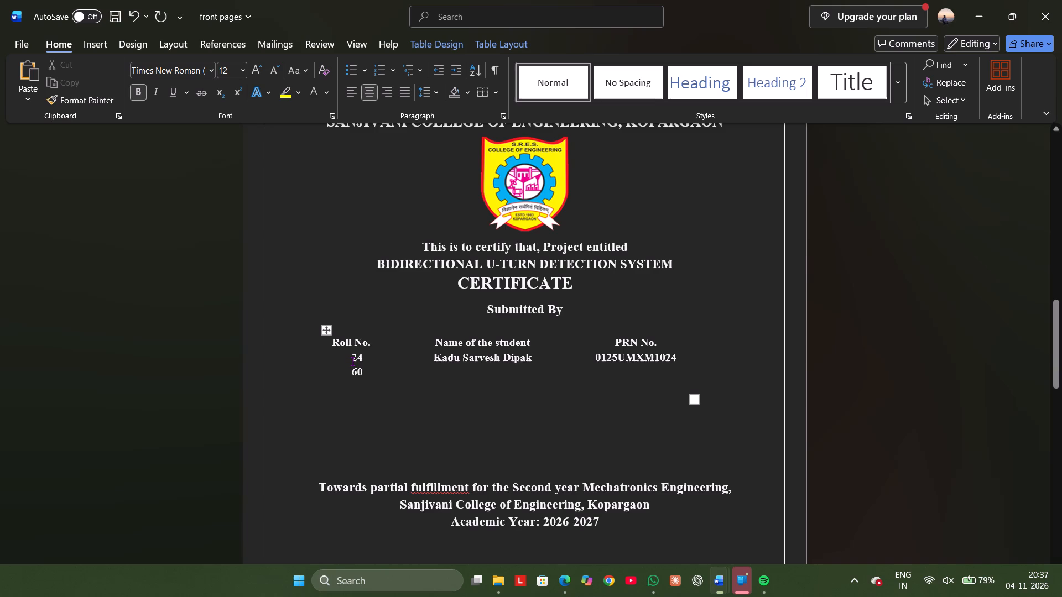
click(438, 379)
click(438, 371)
Enter the second member's full name in the name column of the second student row.
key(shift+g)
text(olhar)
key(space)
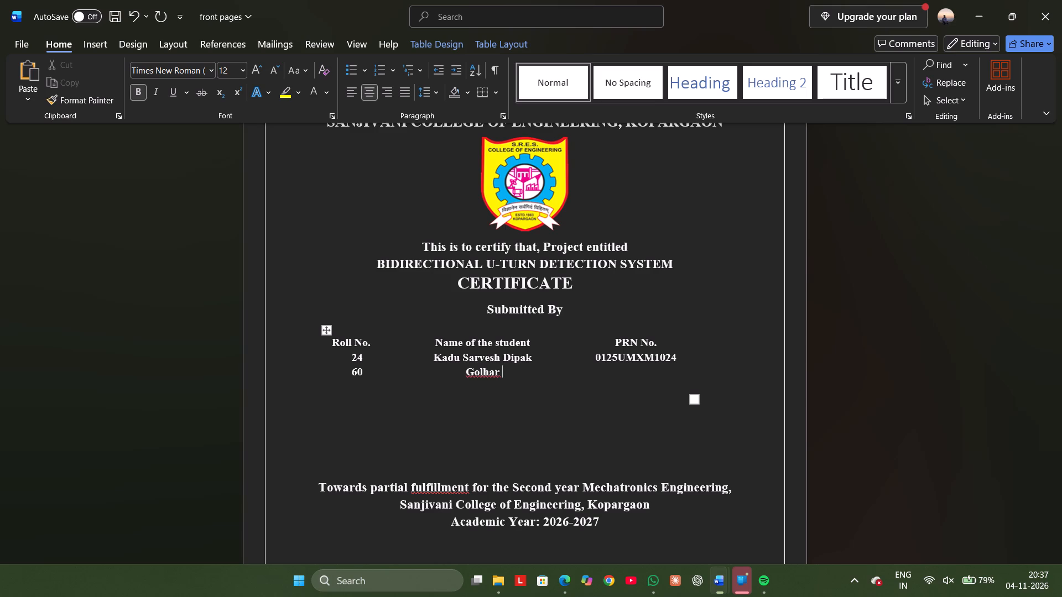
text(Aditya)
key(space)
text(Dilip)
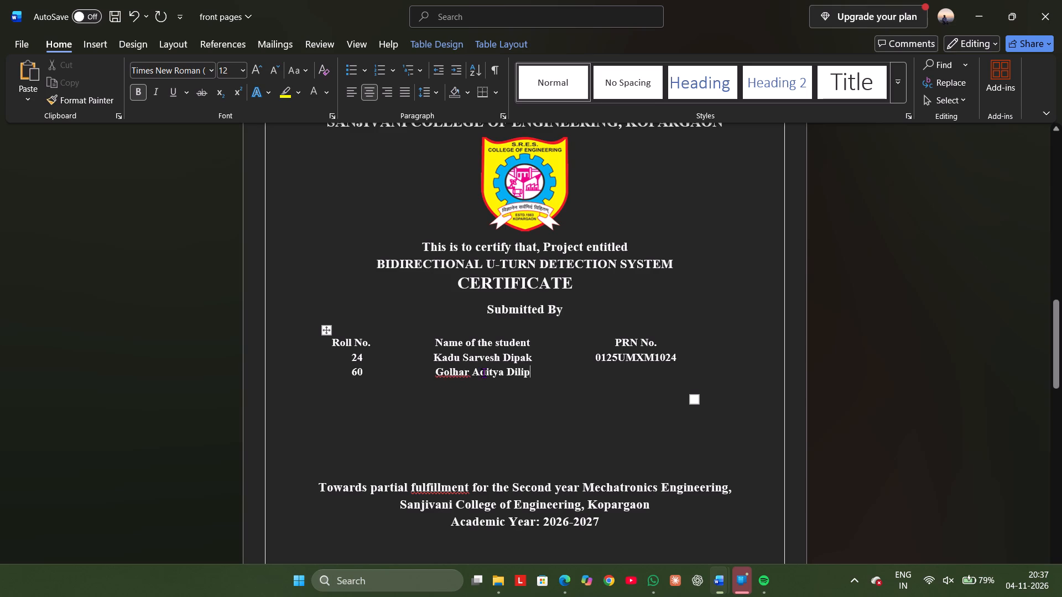
Copy the first member's PRN into the second member's row and replace its last two digits with the second member's roll number.
click(597, 375)
drag(596, 358, 679, 362)
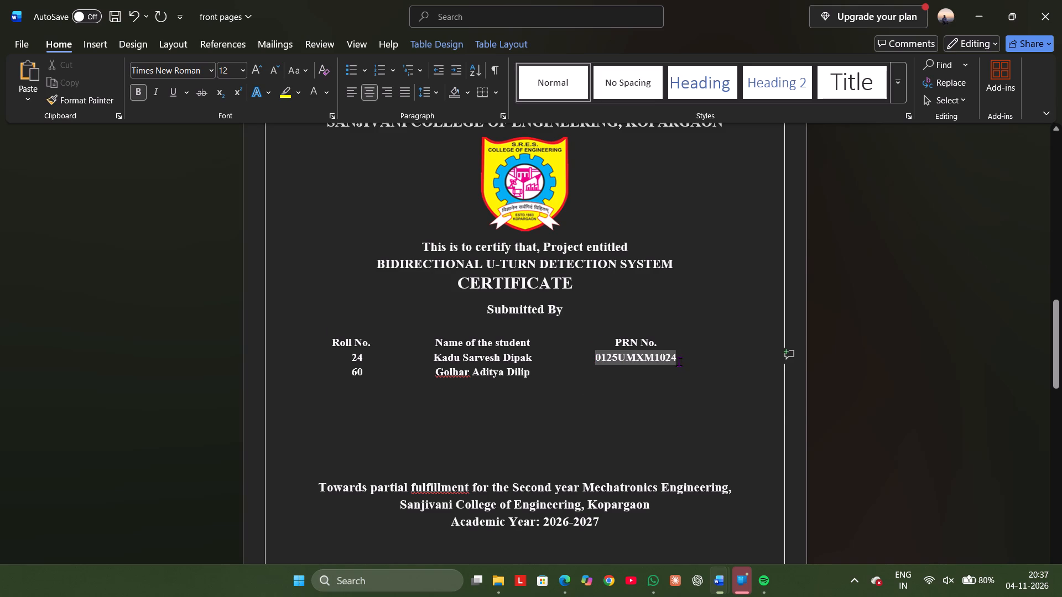
drag(679, 362, 681, 362)
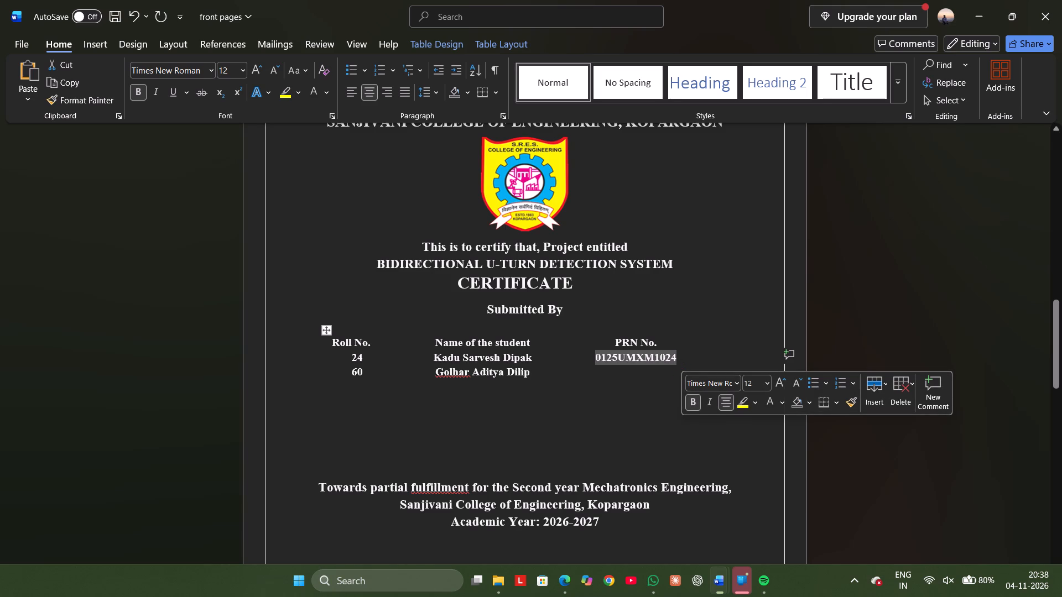
key(ctrl+c)
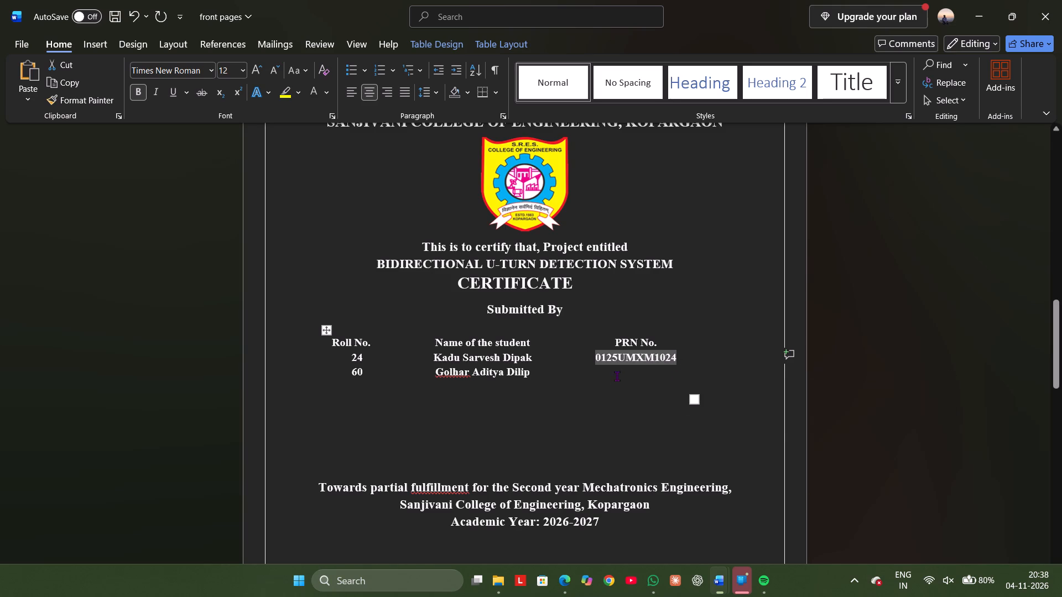
click(617, 370)
key(ctrl+v)
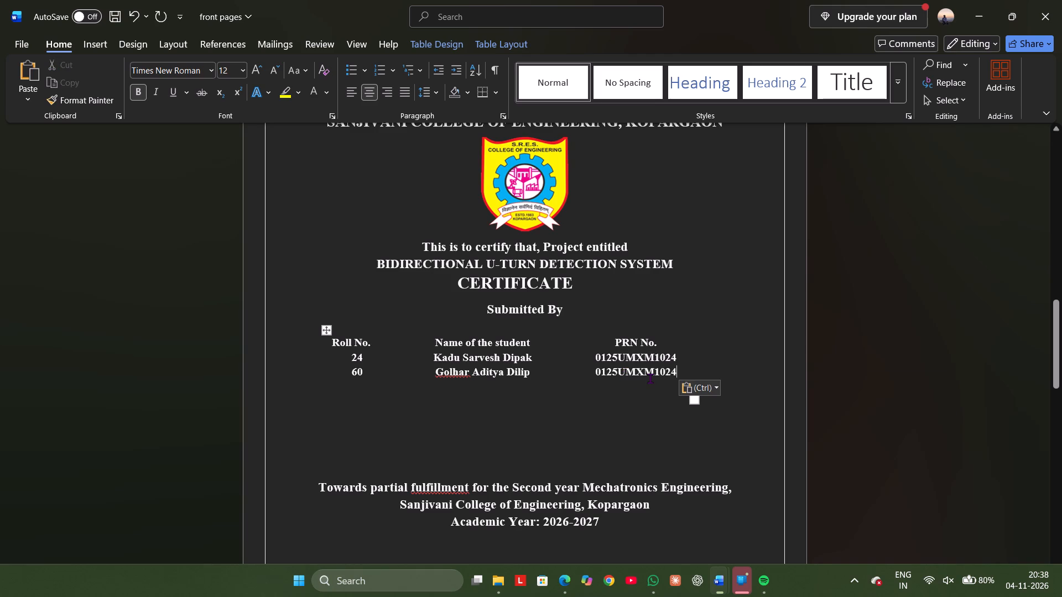
key(BackSpace)
key(BackSpace)
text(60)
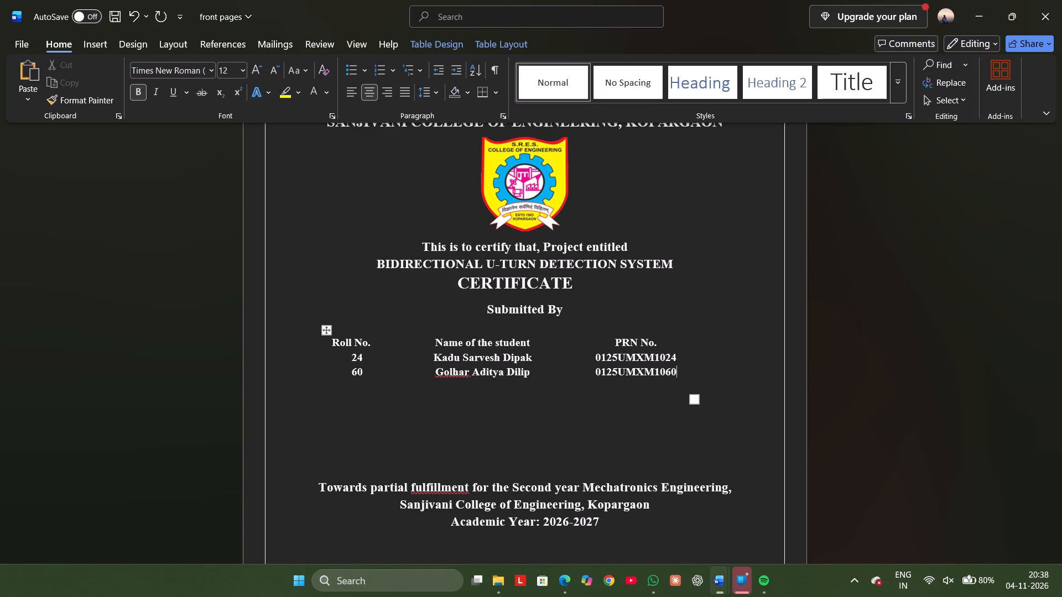
Enter the third member's roll number and full name in the last row of the certificate's student table.
click(360, 382)
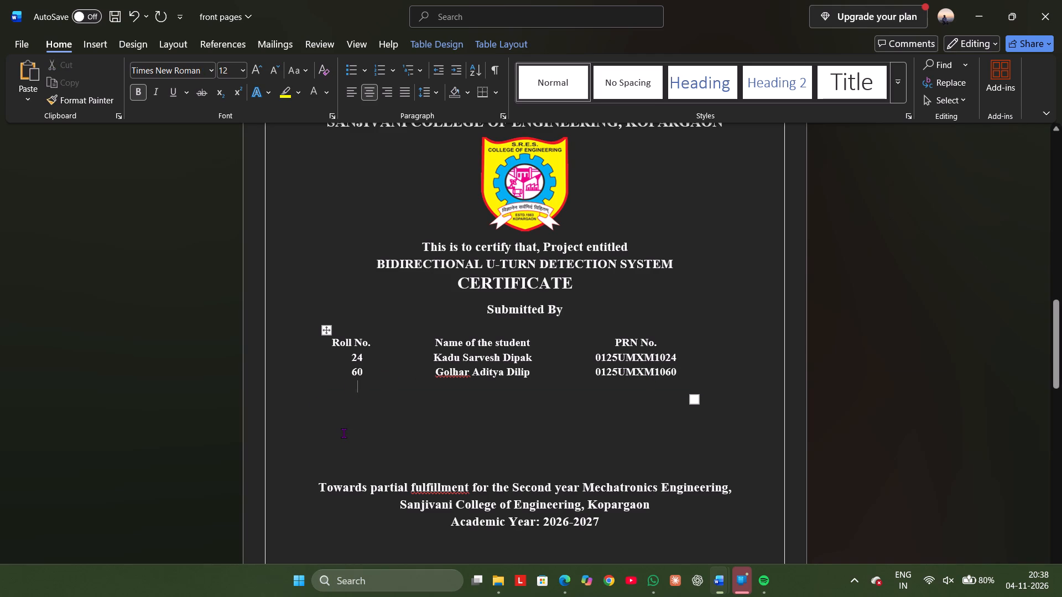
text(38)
click(474, 383)
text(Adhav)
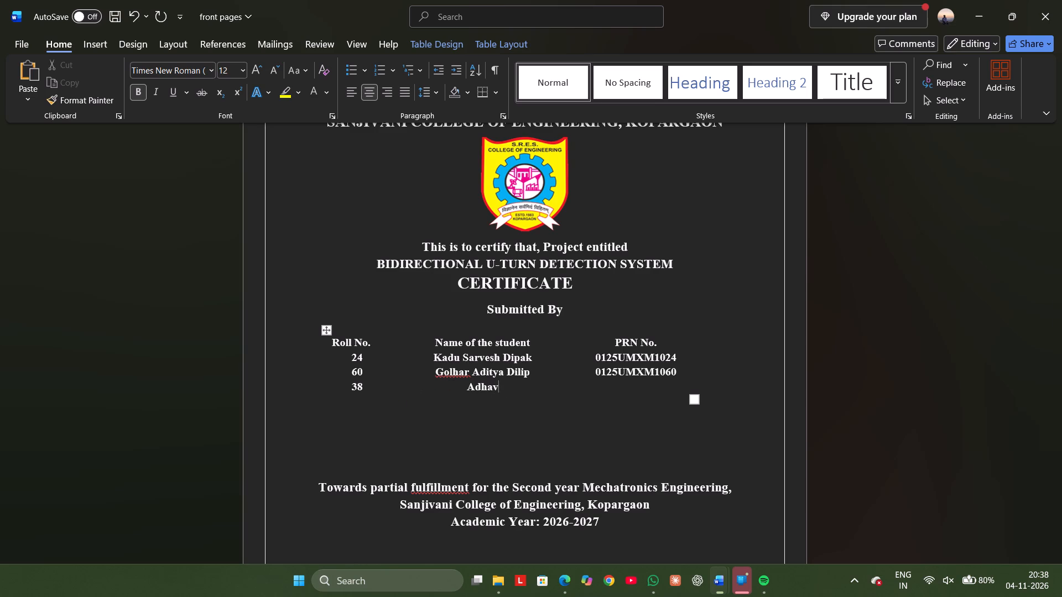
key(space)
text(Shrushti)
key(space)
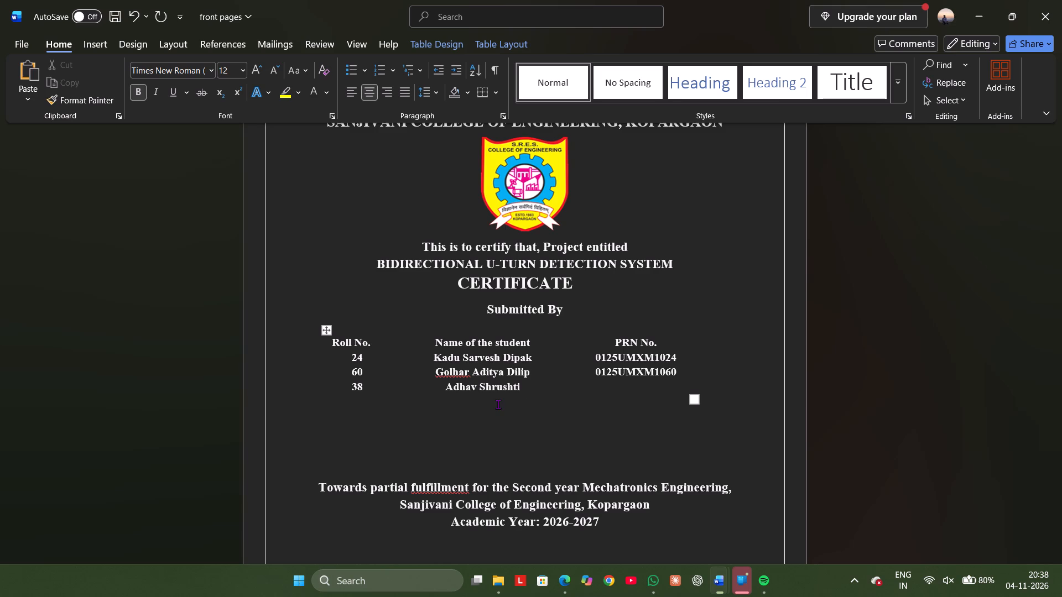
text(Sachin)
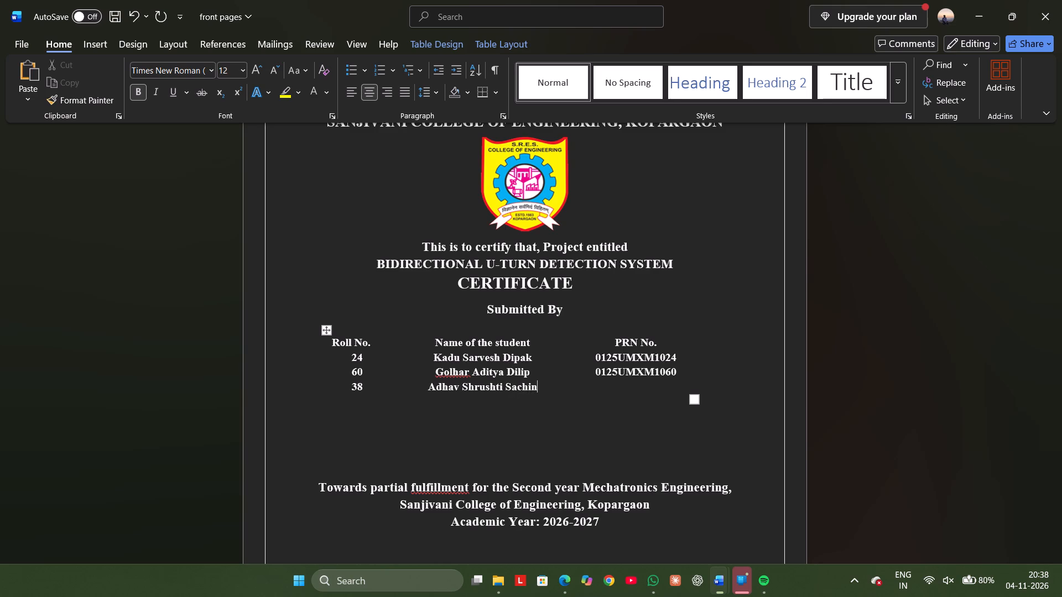
Copy the second member's PRN into the third member's row and replace its last two digits with the third member's roll number.
click(609, 389)
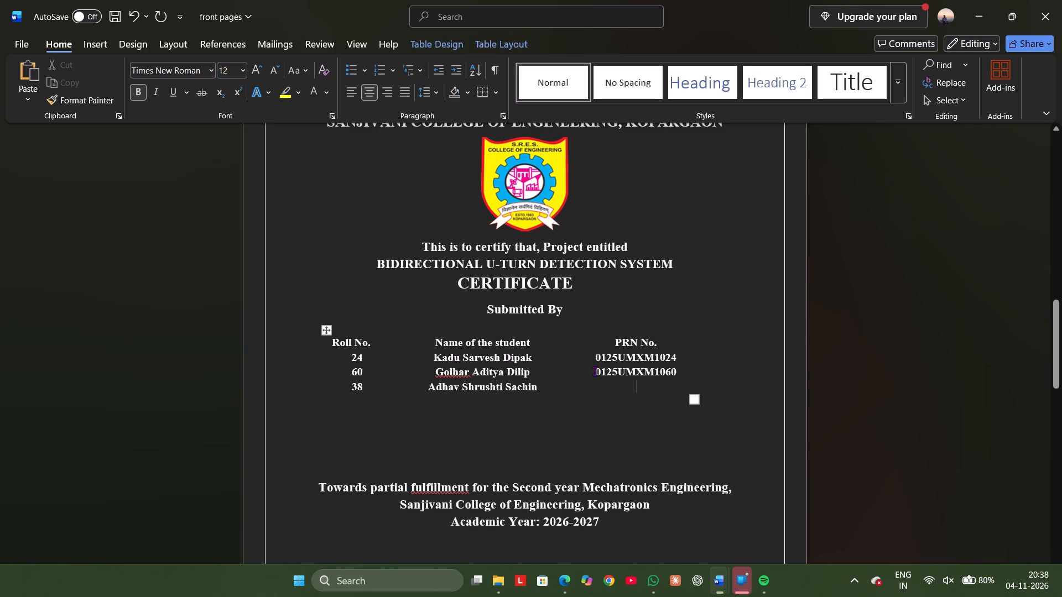
drag(591, 368, 682, 376)
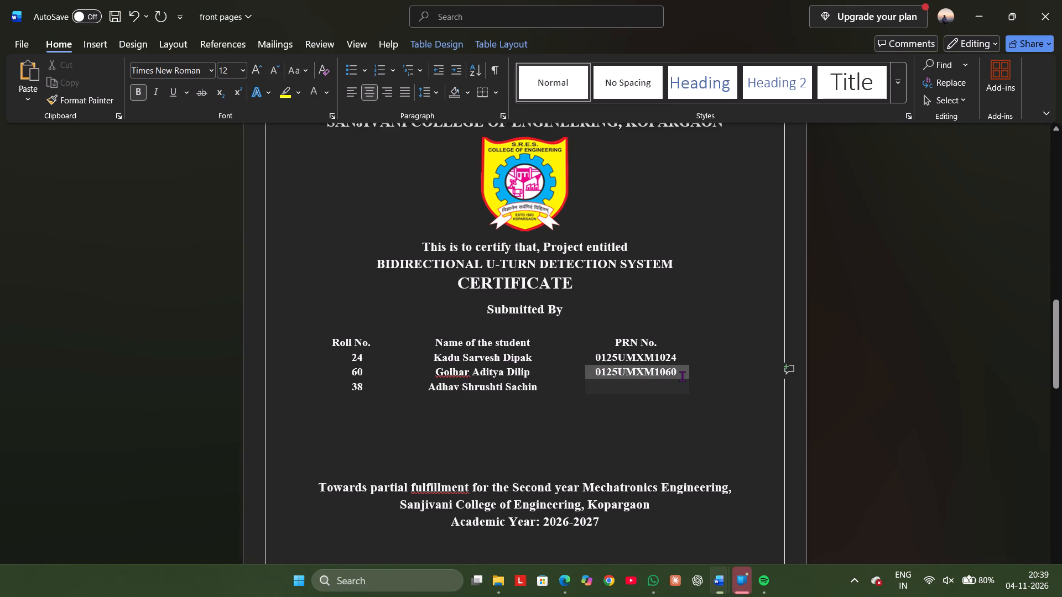
drag(682, 376, 681, 376)
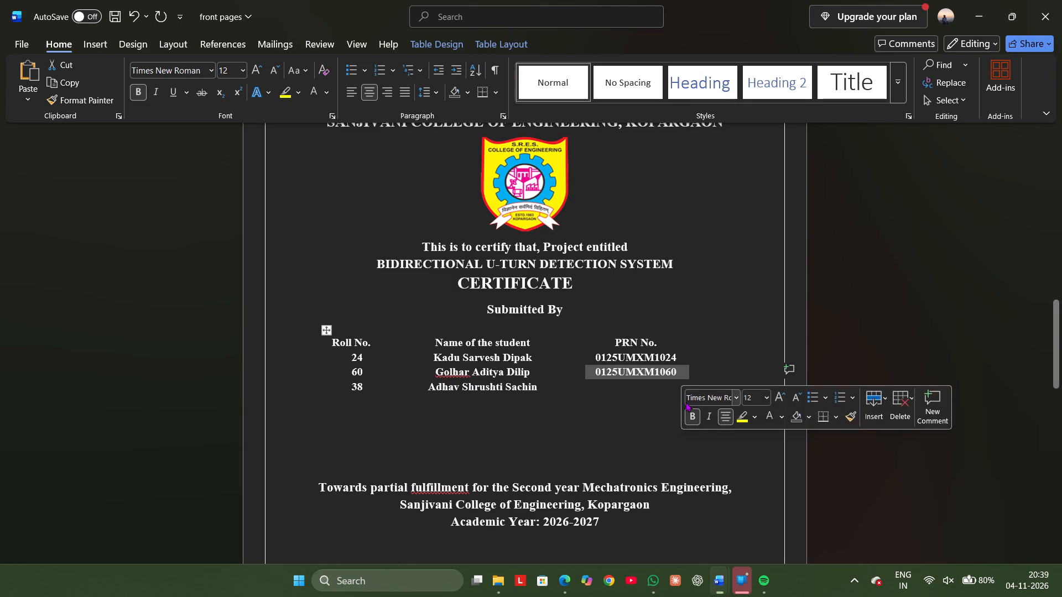
key(ctrl+c)
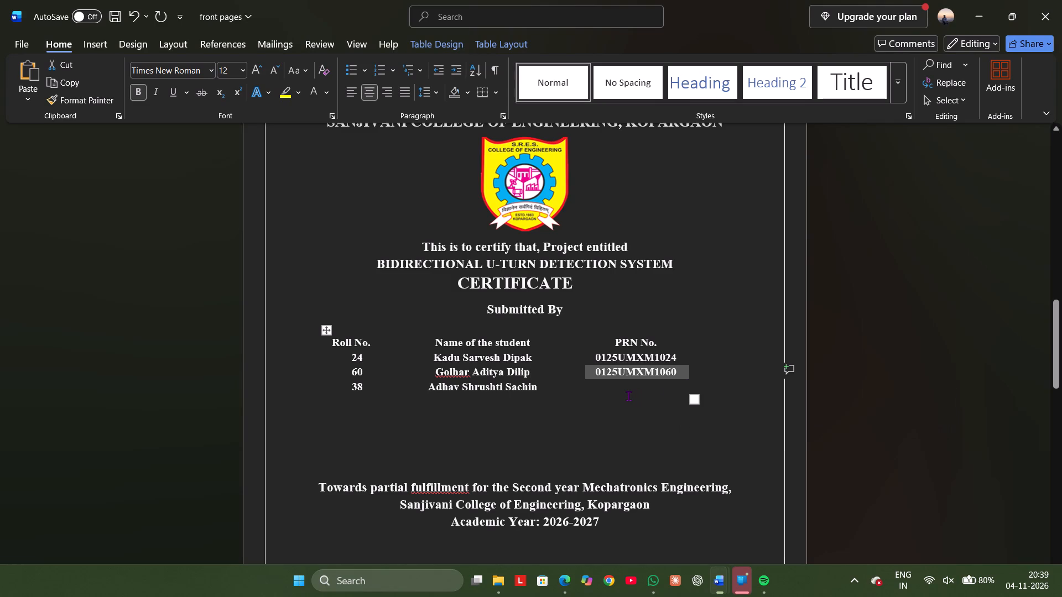
click(628, 396)
click(643, 389)
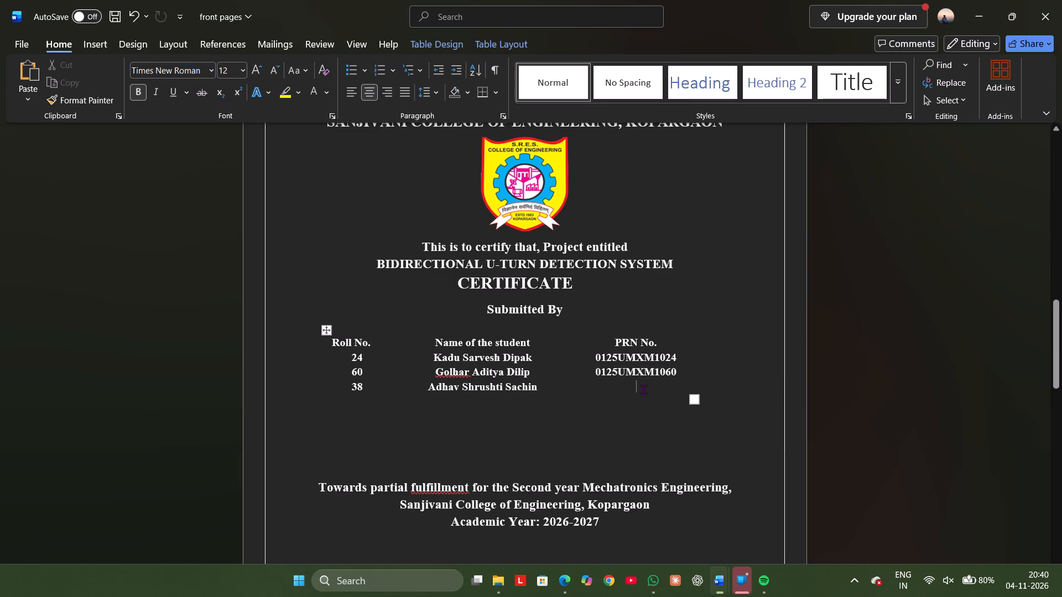
key(ctrl+v)
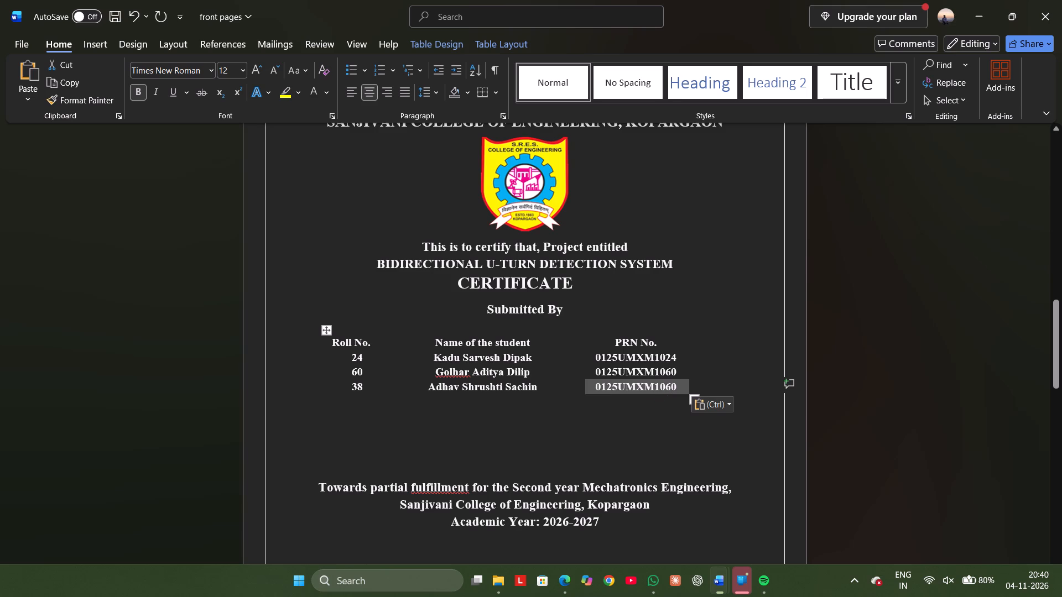
click(676, 384)
key(BackSpace)
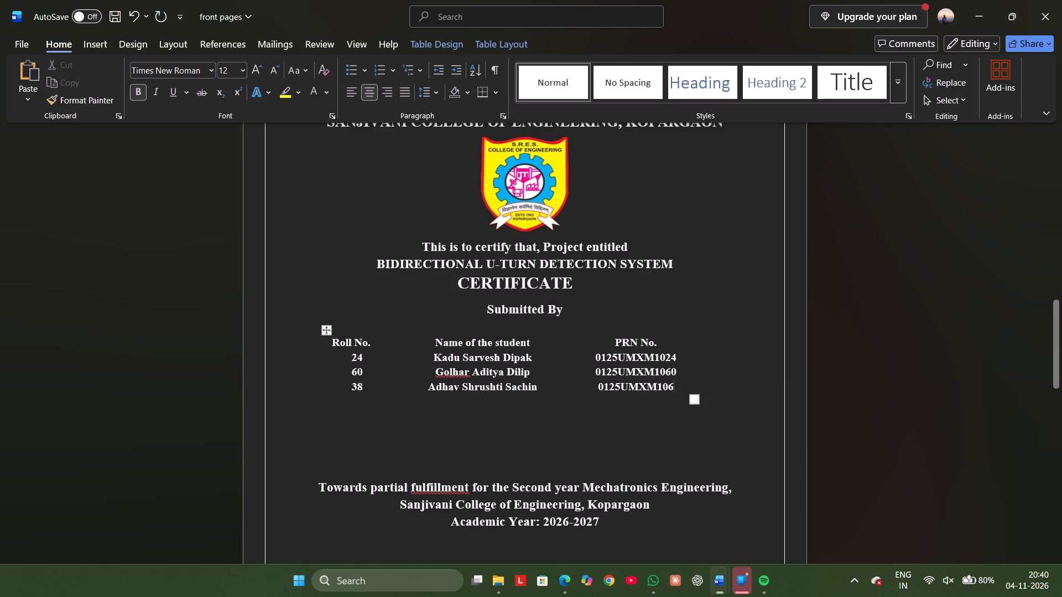
key(BackSpace)
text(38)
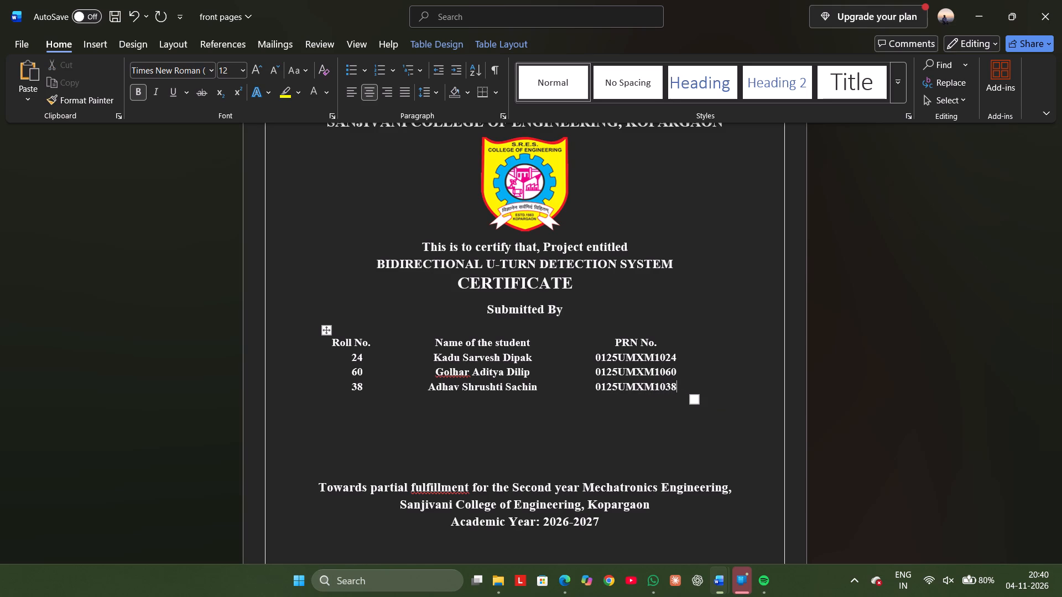
Replace the letter before the last four digits of the third member's PRN with F.
click(658, 388)
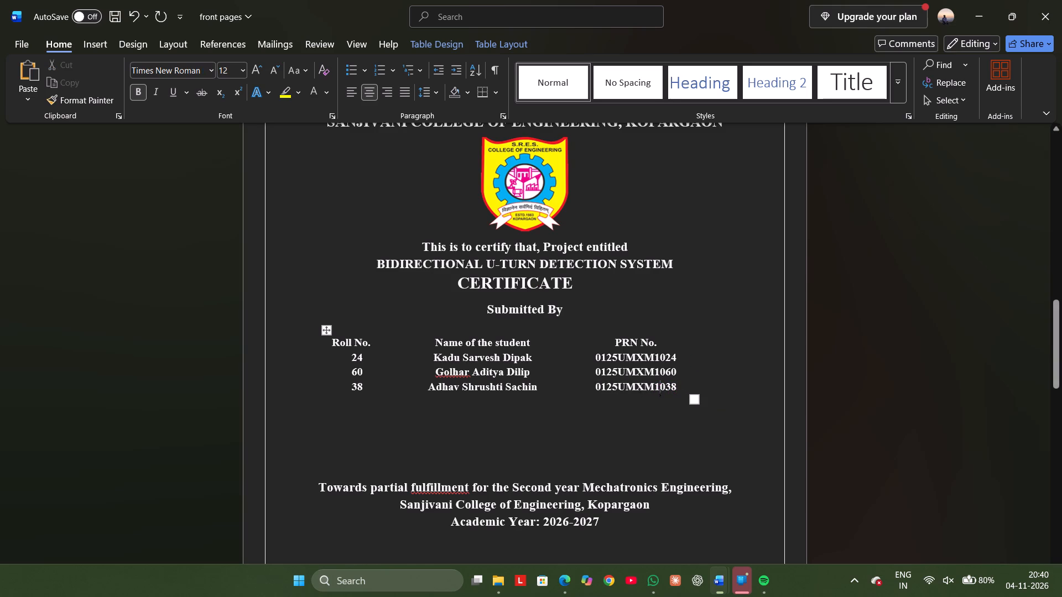
click(654, 391)
key(BackSpace)
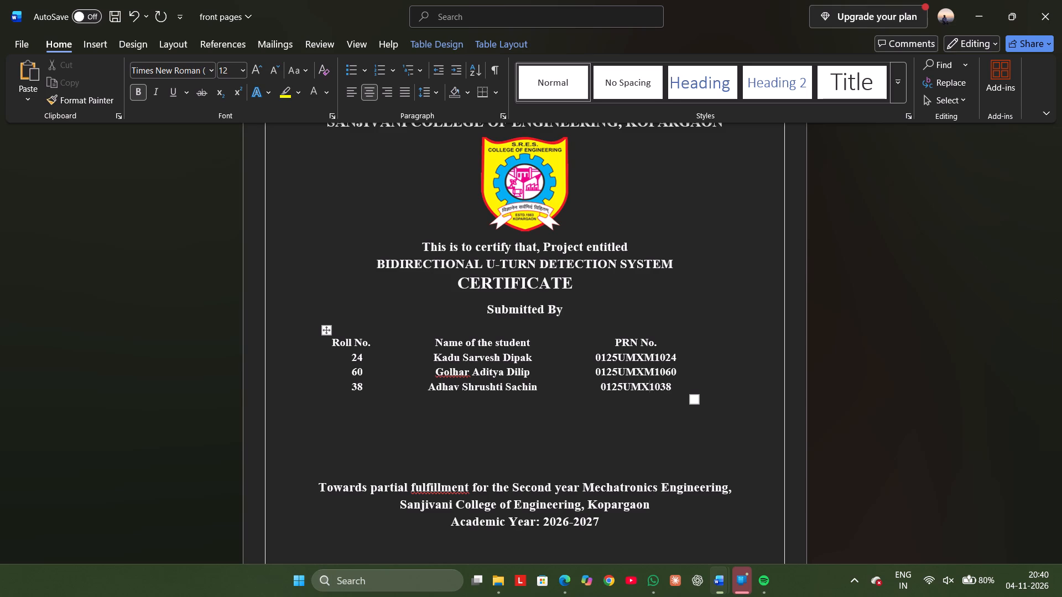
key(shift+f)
Look over the certificate from the student table to the signature lines and the page that follows.
scroll(637, 396, down, 4)
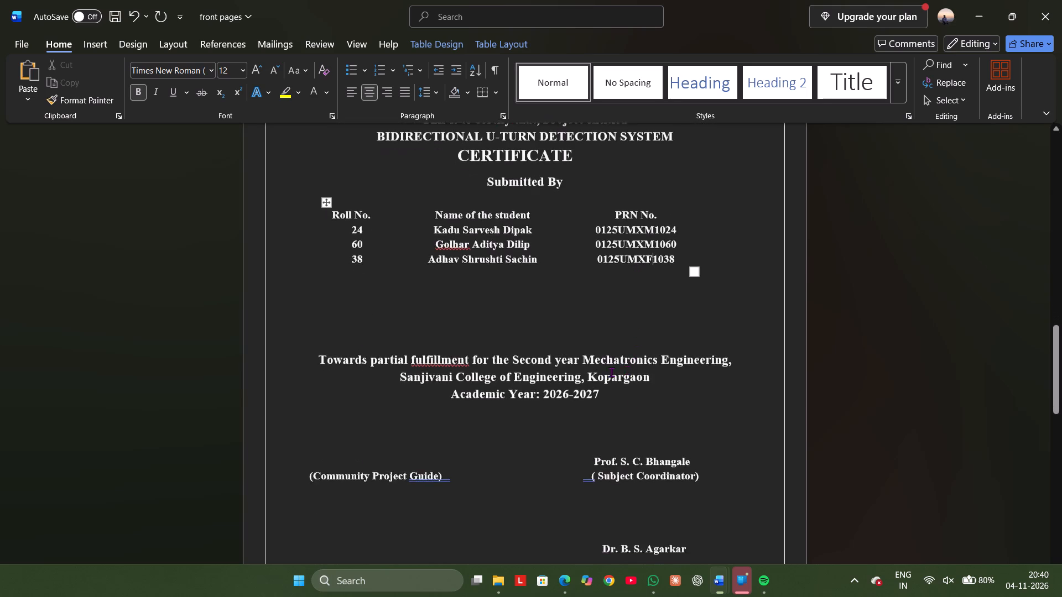
scroll(549, 359, down, 11)
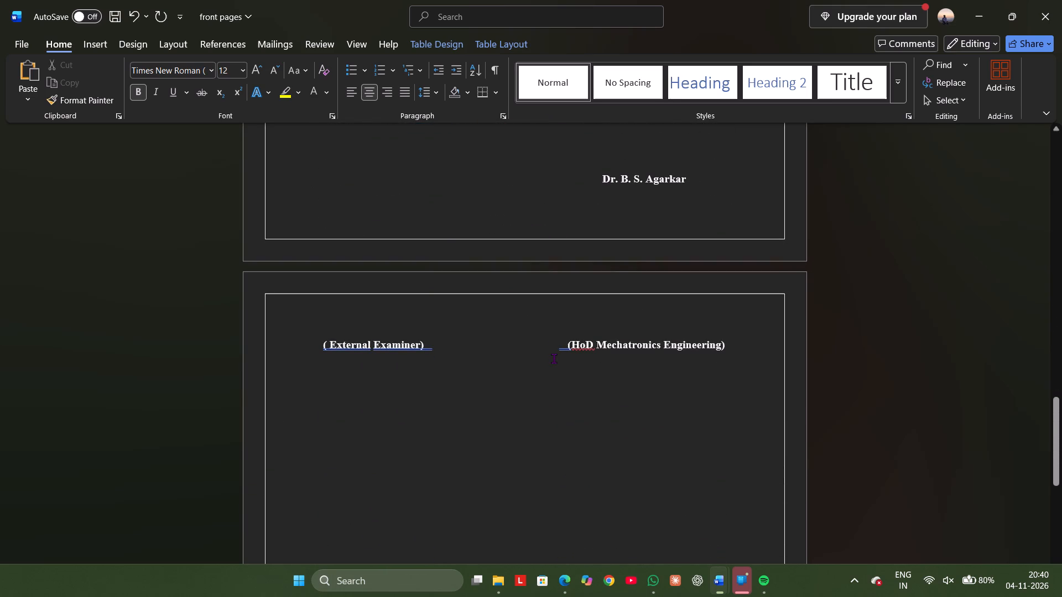
scroll(554, 358, down, 4)
scroll(554, 358, up, 11)
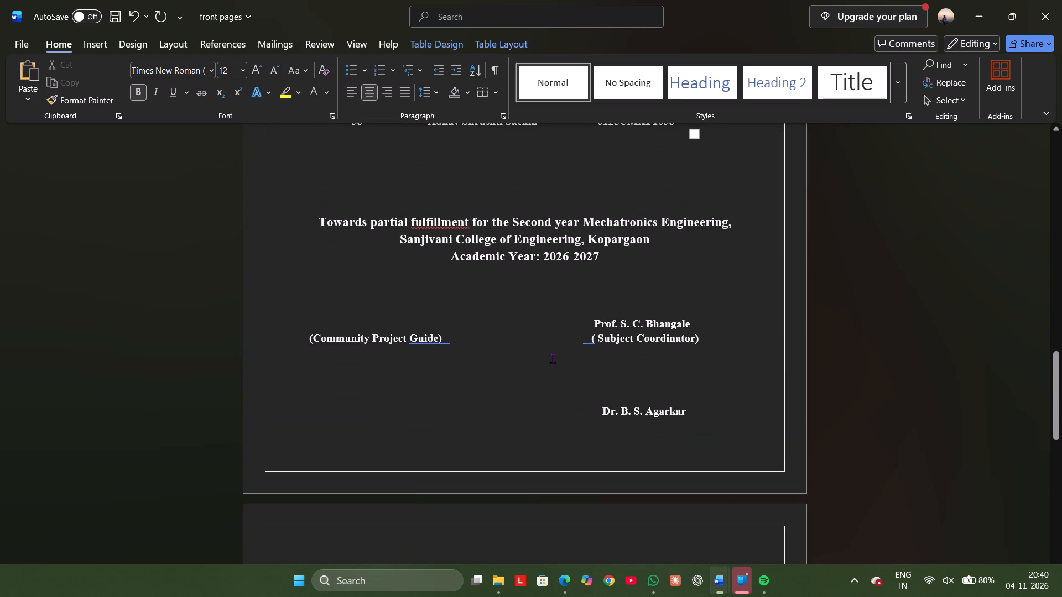
scroll(553, 358, down, 5)
scroll(553, 354, up, 3)
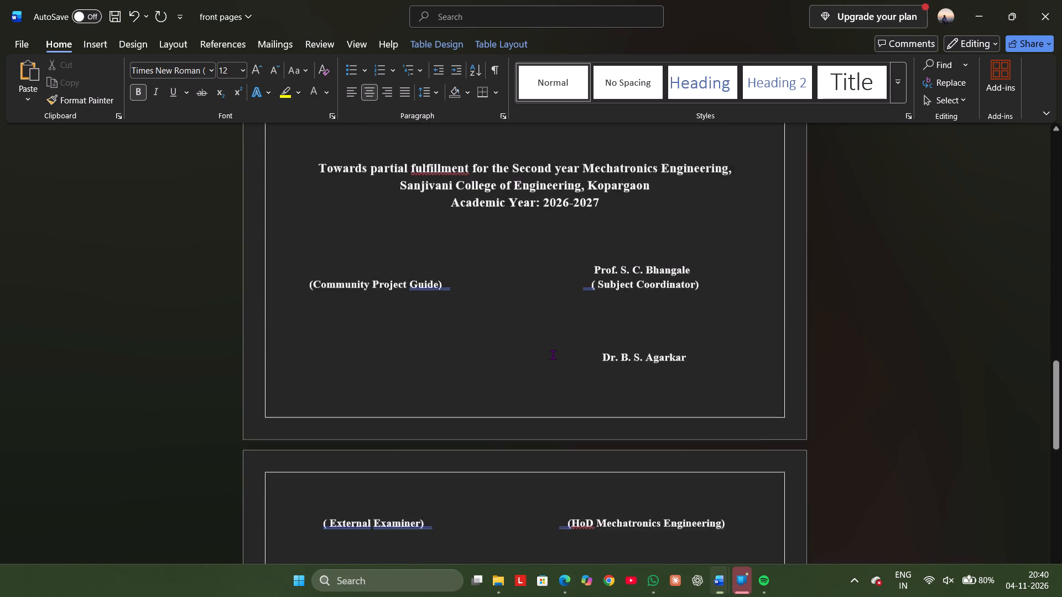
scroll(553, 354, up, 2)
scroll(553, 354, down, 5)
scroll(553, 354, up, 15)
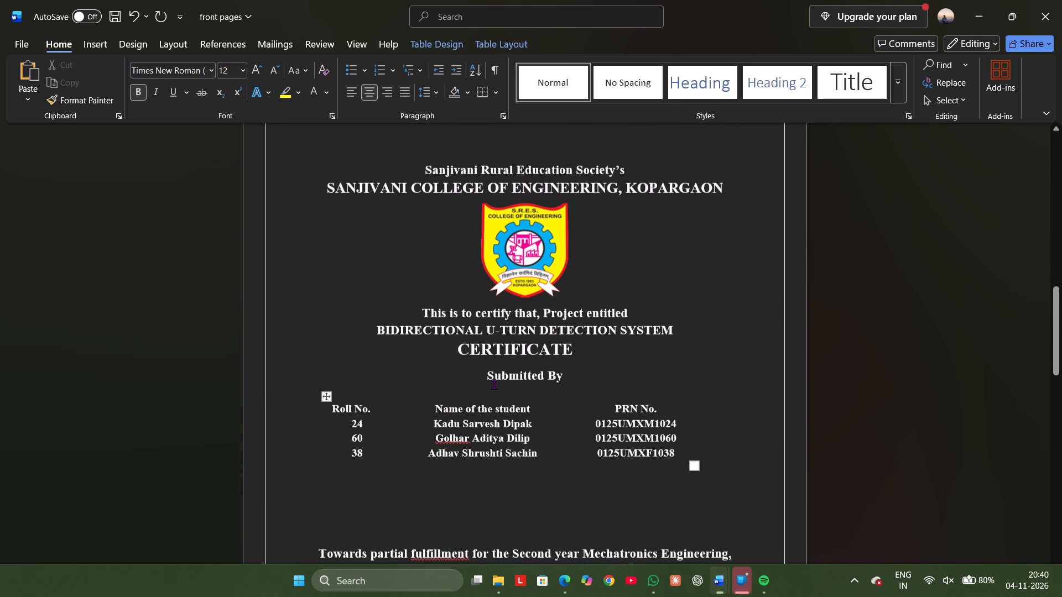
scroll(392, 409, up, 5)
scroll(392, 409, down, 7)
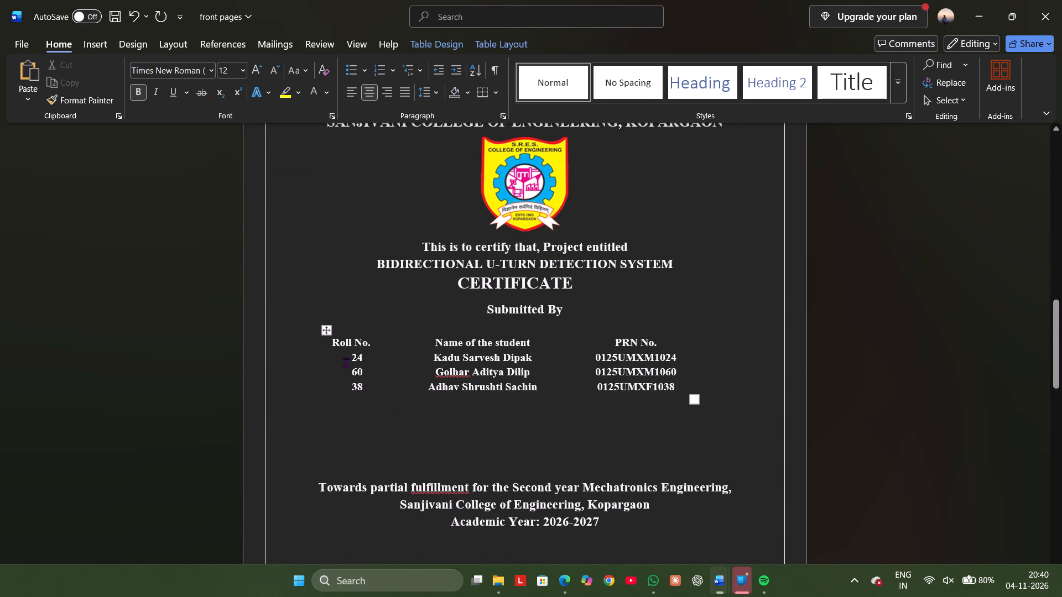
Apply All Borders to the whole student table on the certificate page.
click(326, 330)
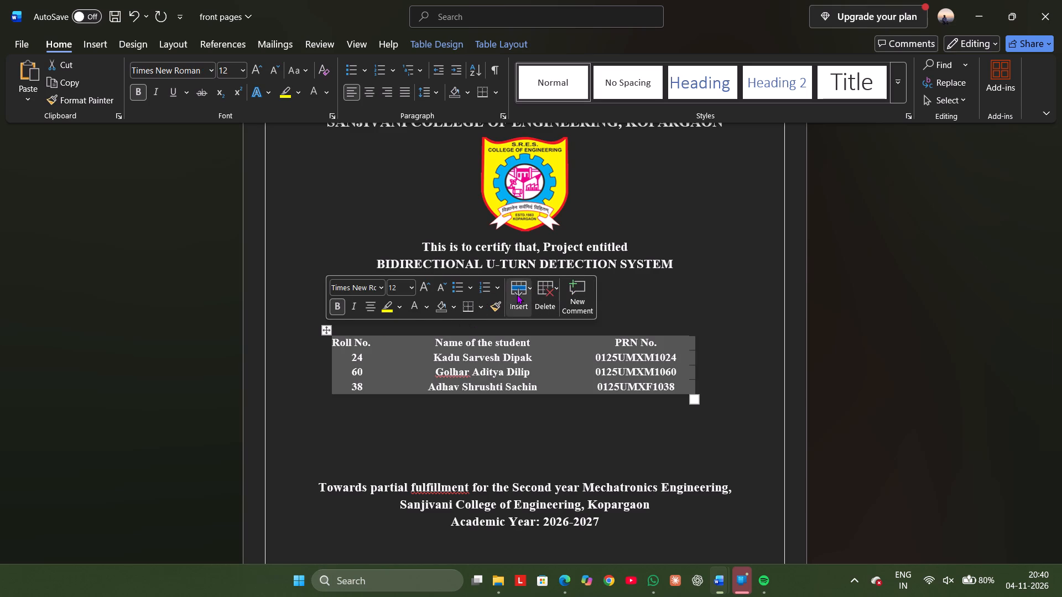
click(477, 306)
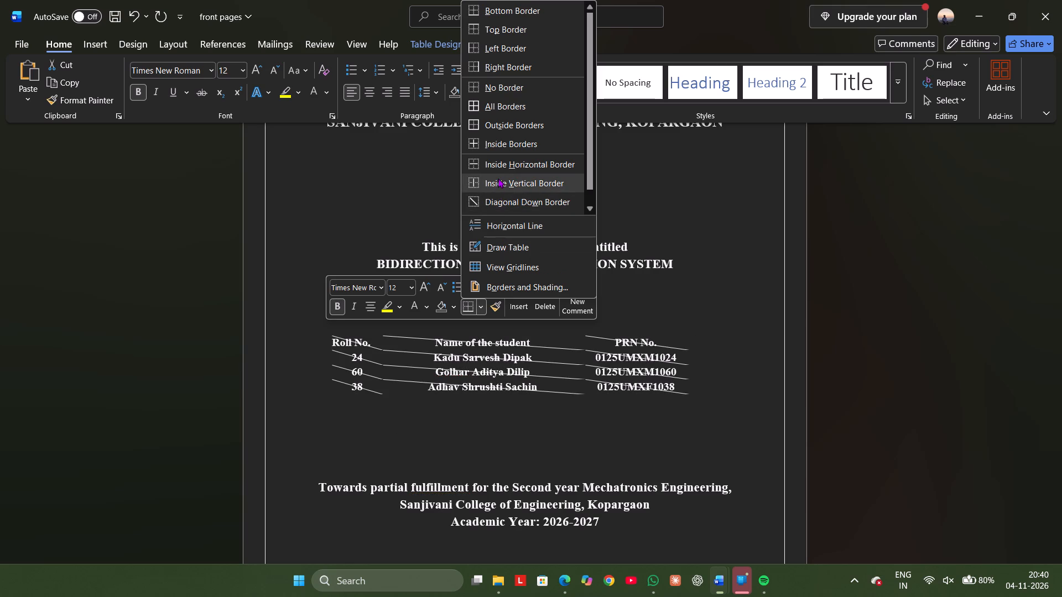
click(501, 107)
click(208, 264)
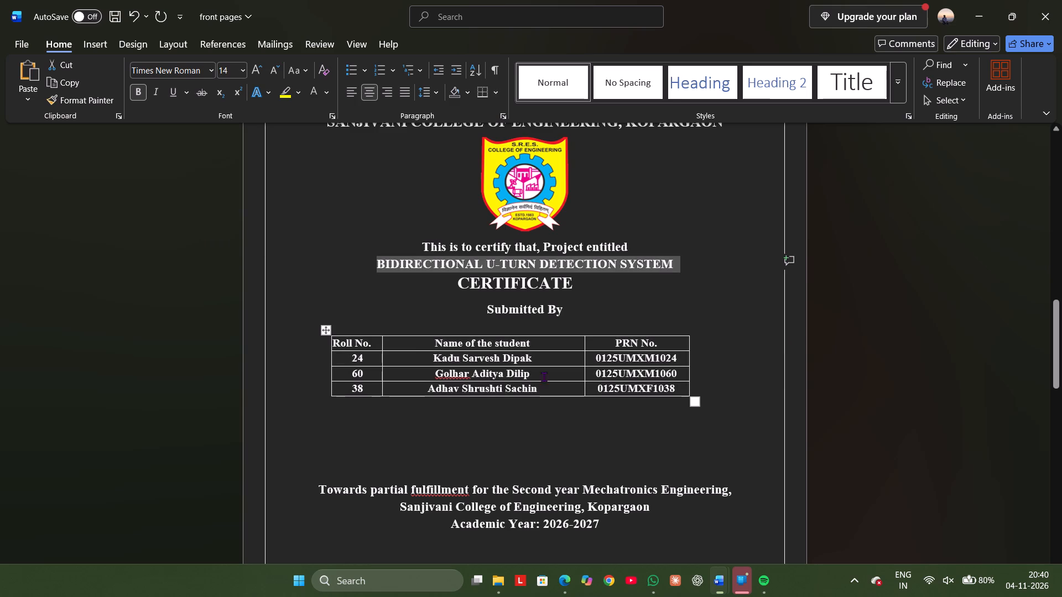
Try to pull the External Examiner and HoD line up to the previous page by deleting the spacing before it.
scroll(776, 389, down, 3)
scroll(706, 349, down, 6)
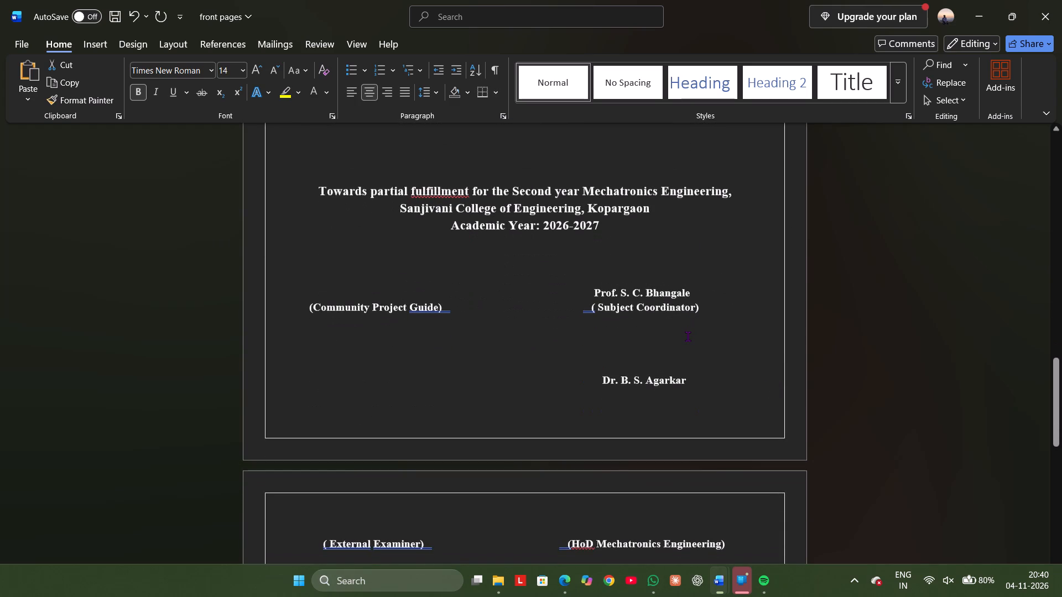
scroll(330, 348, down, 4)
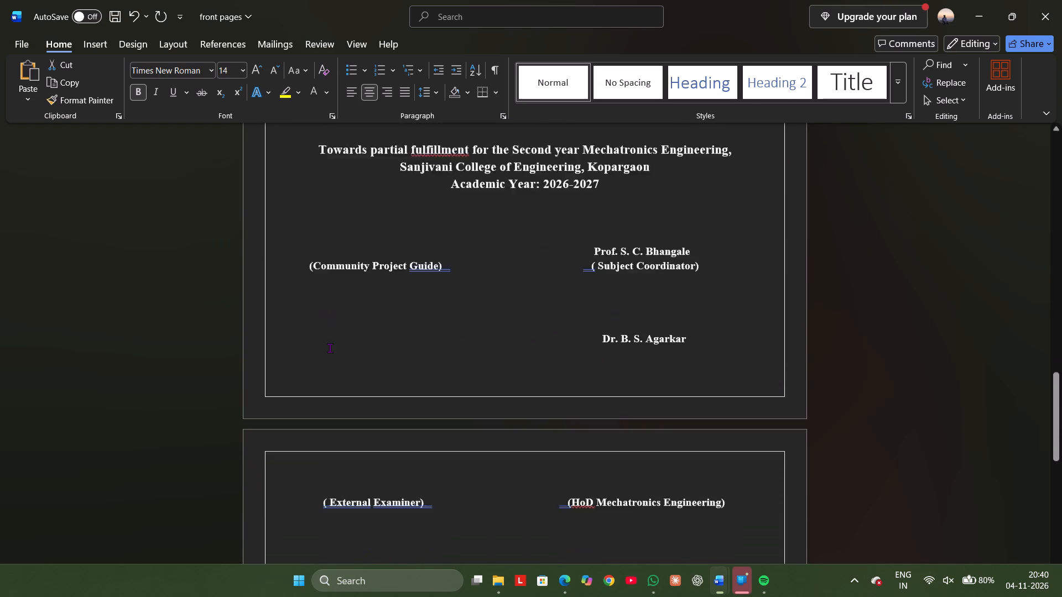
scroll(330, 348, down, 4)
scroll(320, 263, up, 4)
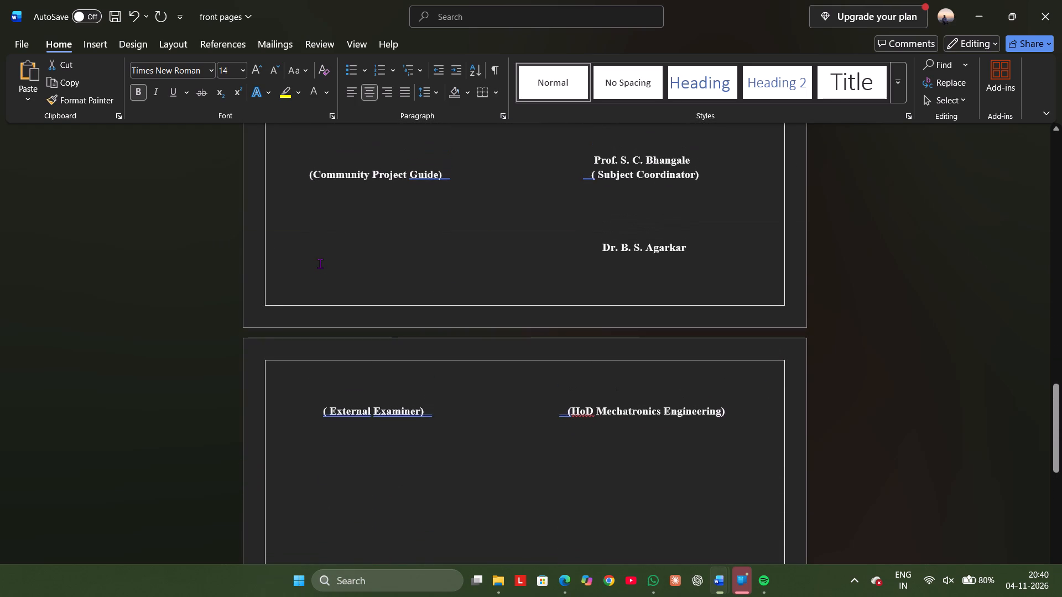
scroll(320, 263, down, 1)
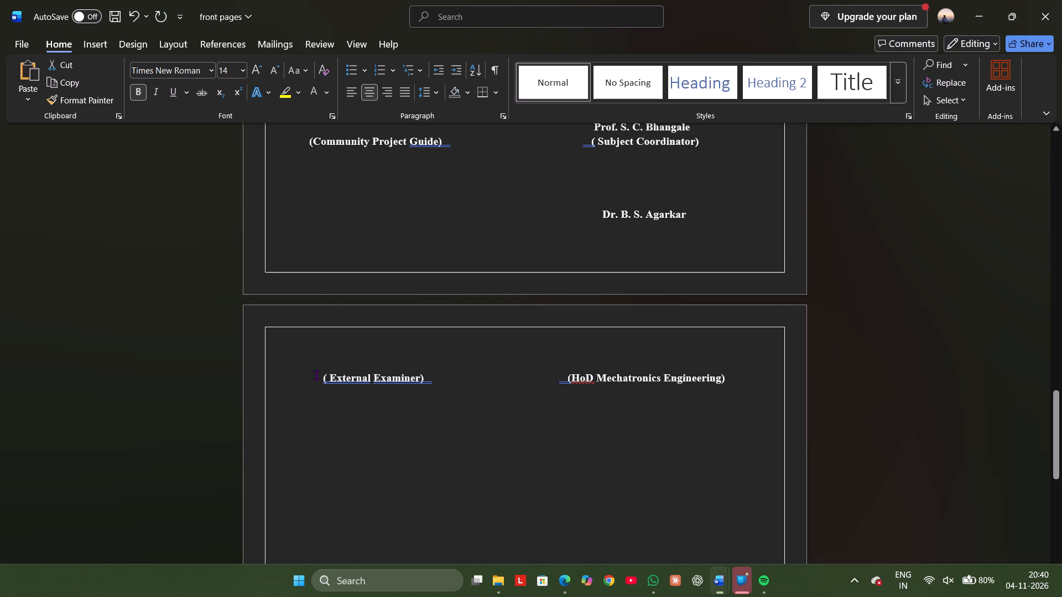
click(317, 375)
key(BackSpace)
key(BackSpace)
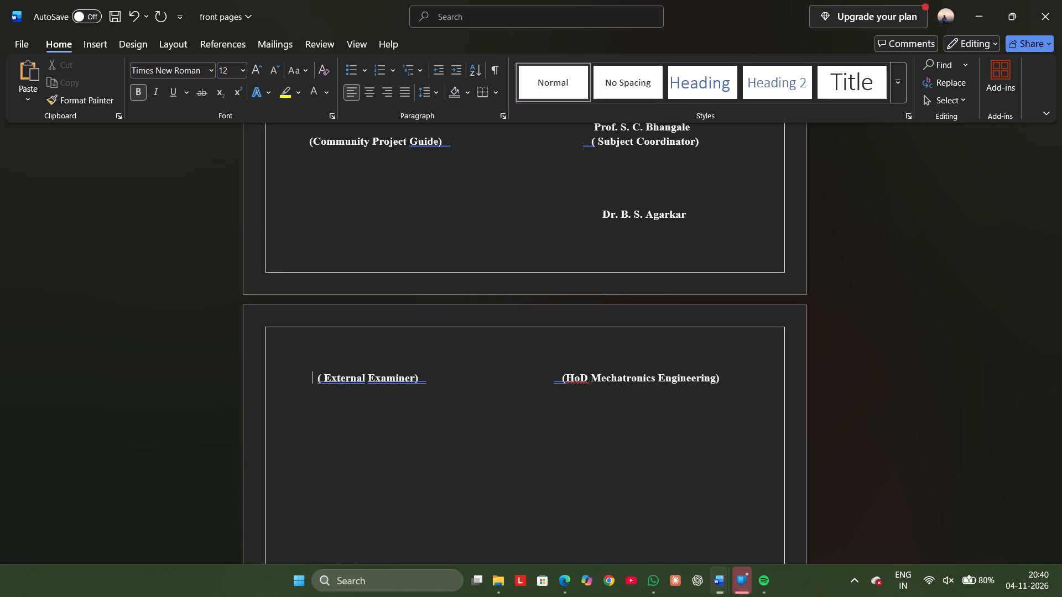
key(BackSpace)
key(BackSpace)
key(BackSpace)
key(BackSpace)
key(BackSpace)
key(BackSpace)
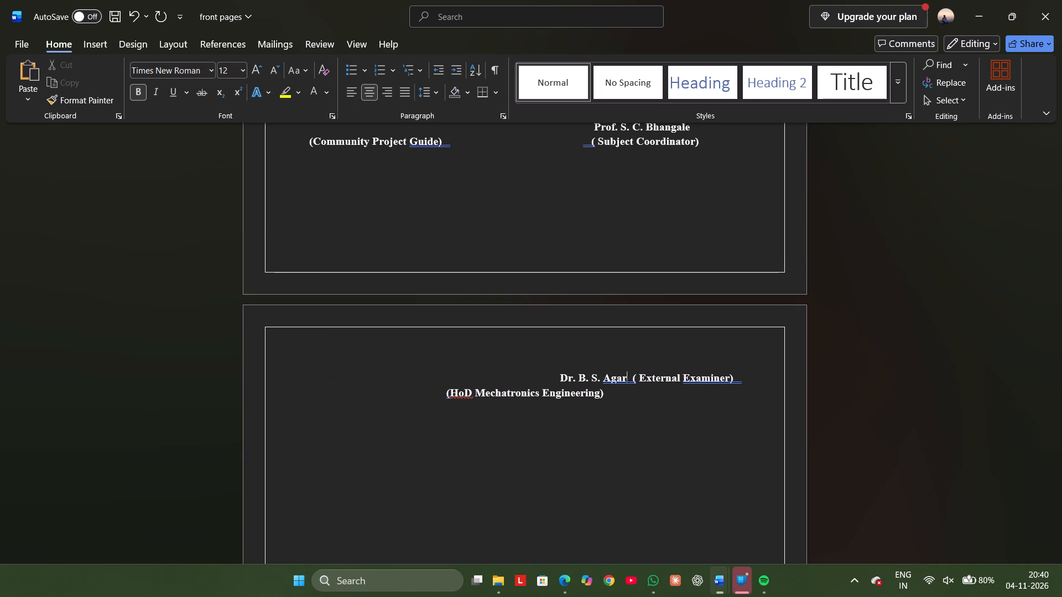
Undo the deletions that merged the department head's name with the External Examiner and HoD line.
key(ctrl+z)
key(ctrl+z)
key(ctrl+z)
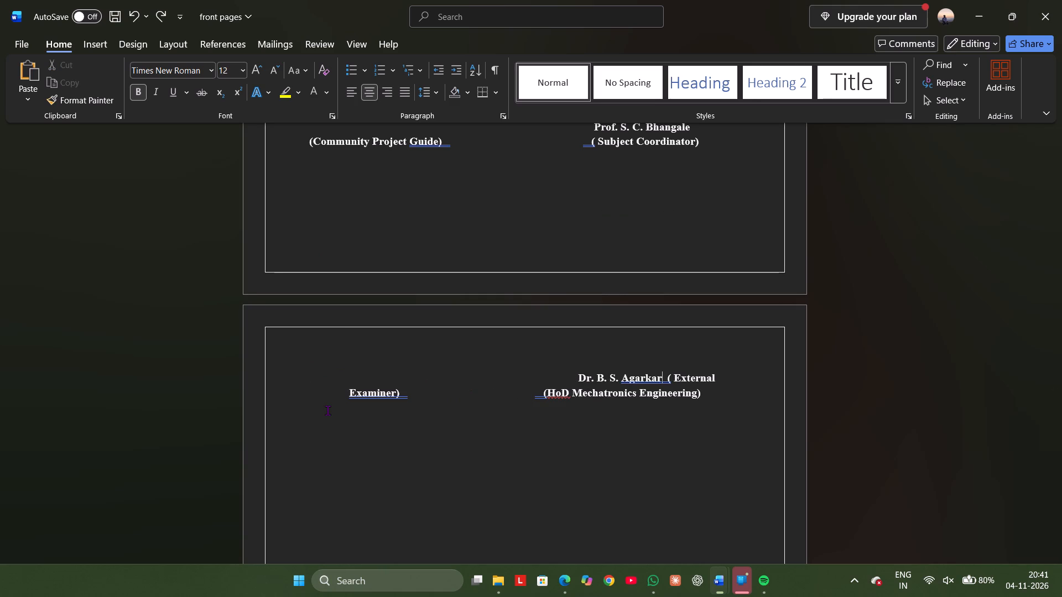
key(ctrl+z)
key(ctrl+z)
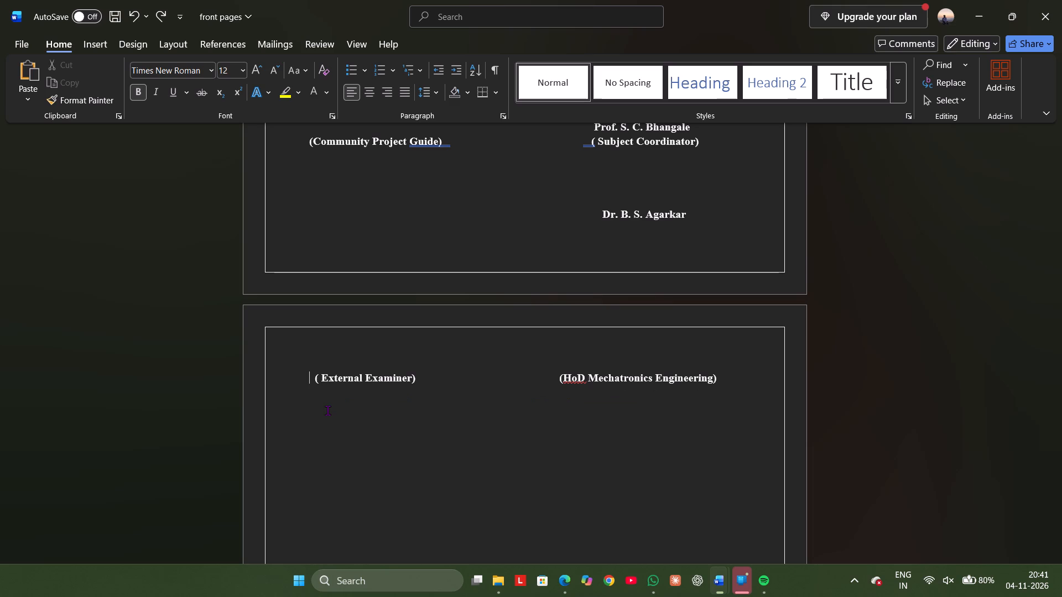
Check the certificate page from the college heading and logo down through the project title to the student table.
scroll(327, 410, up, 10)
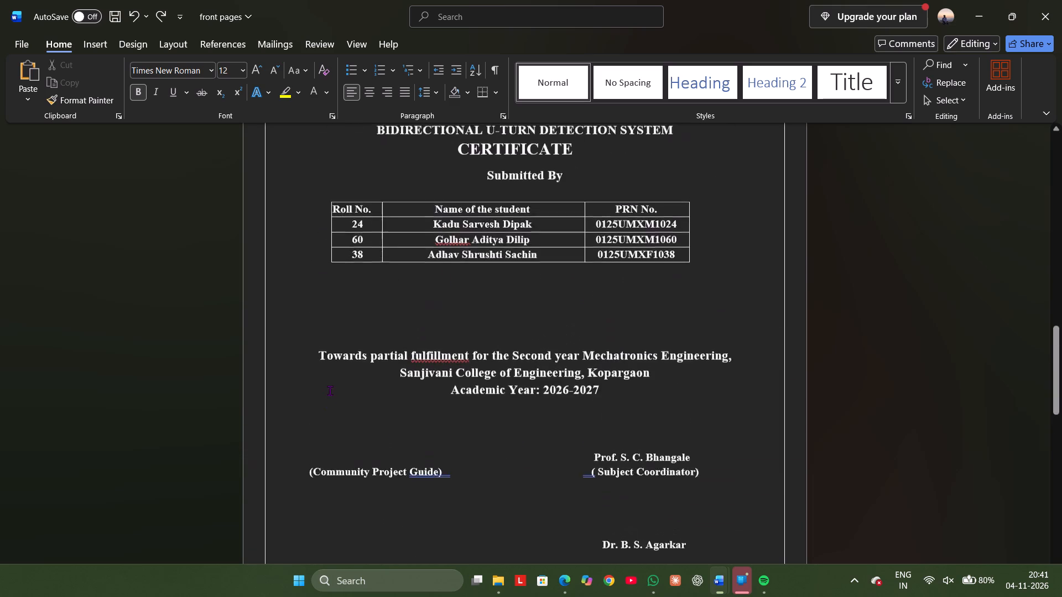
scroll(330, 390, up, 2)
scroll(330, 390, down, 1)
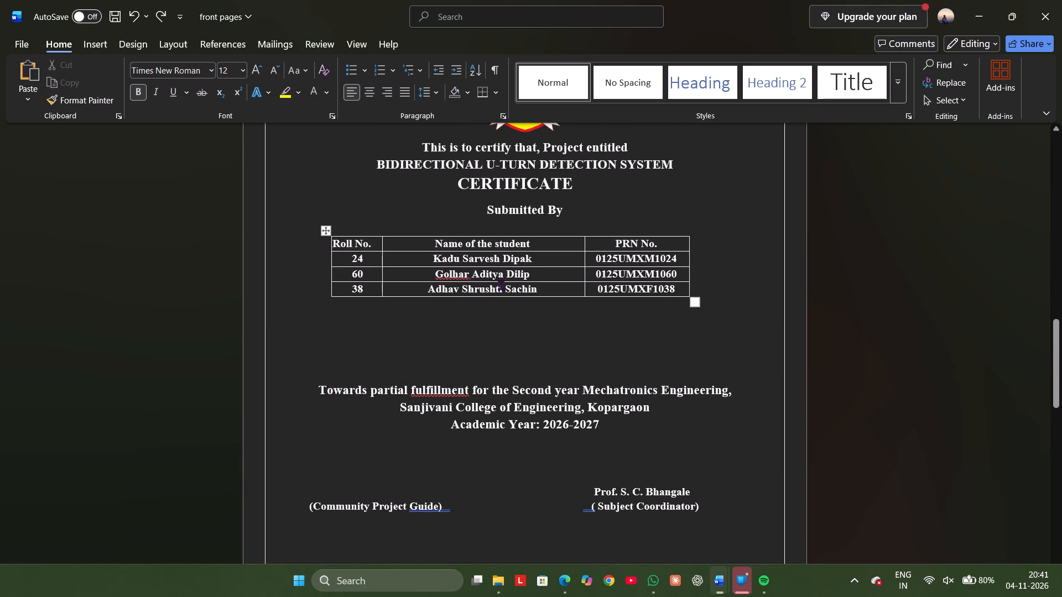
scroll(542, 227, up, 9)
scroll(542, 227, down, 2)
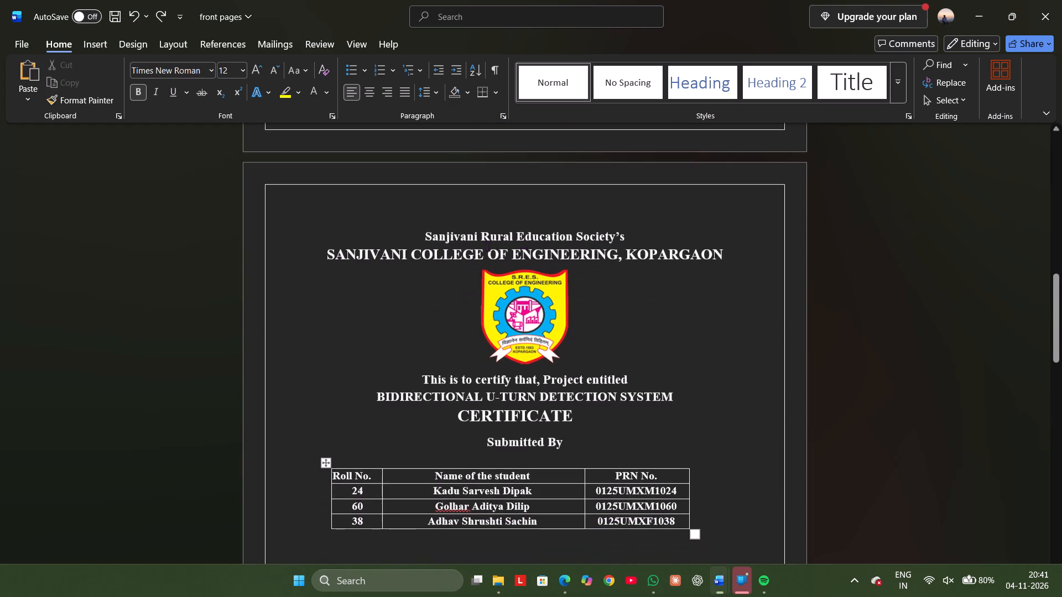
click(442, 239)
click(415, 240)
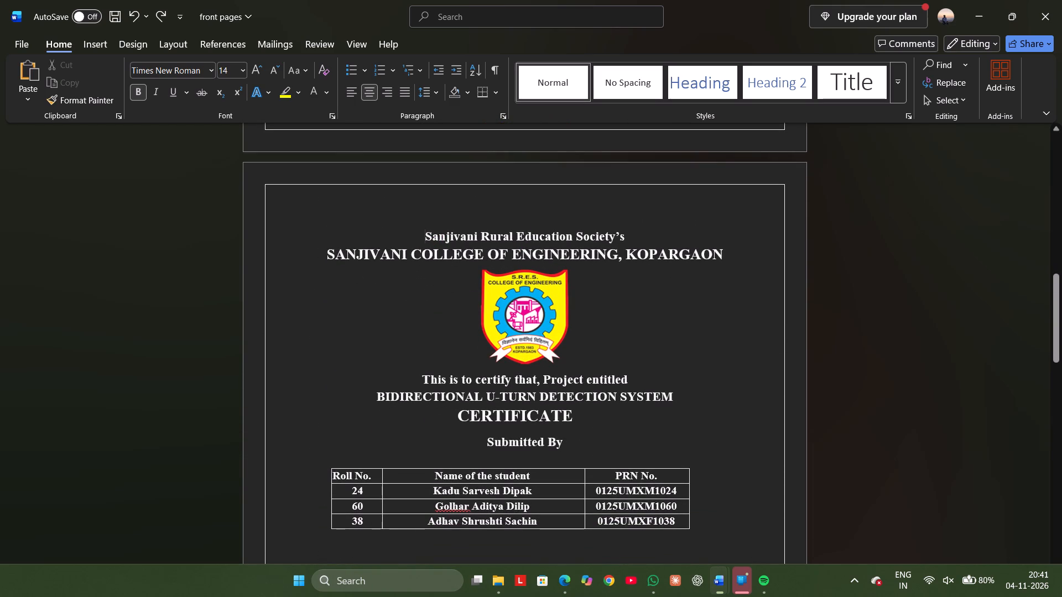
drag(421, 233, 699, 252)
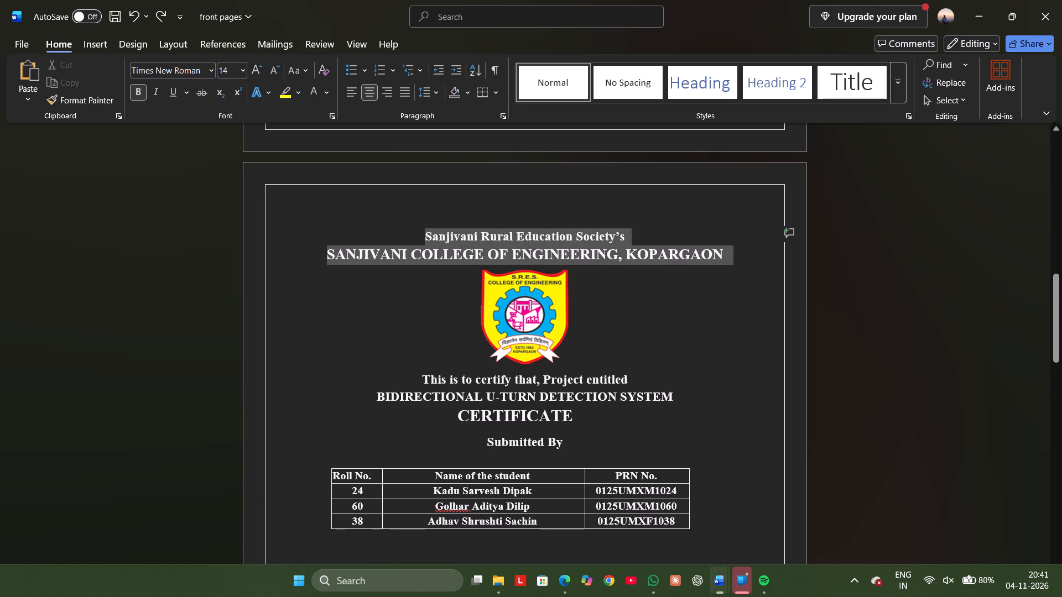
drag(699, 252, 706, 399)
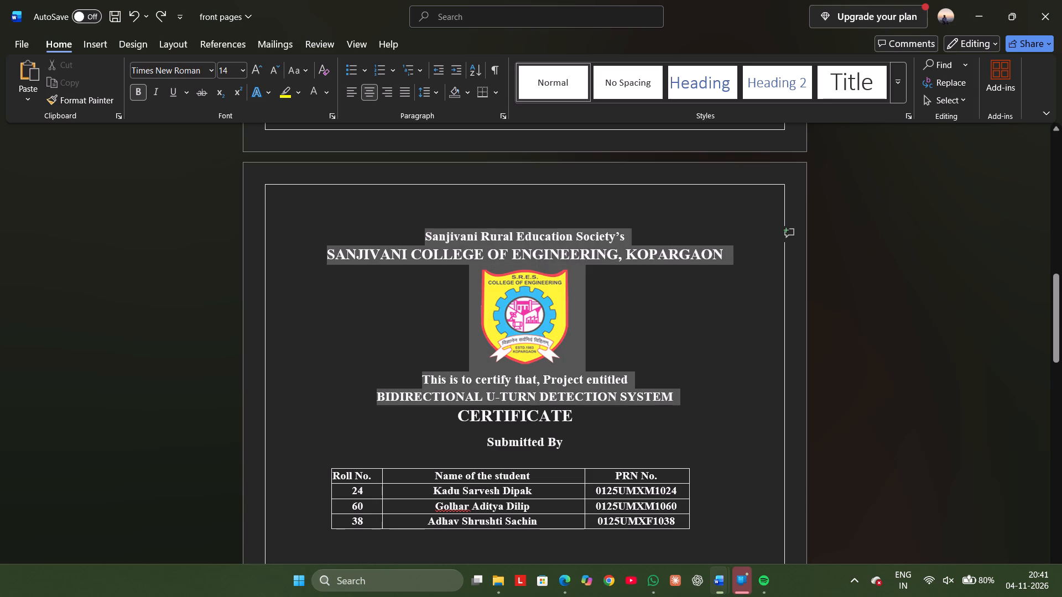
drag(706, 399, 723, 517)
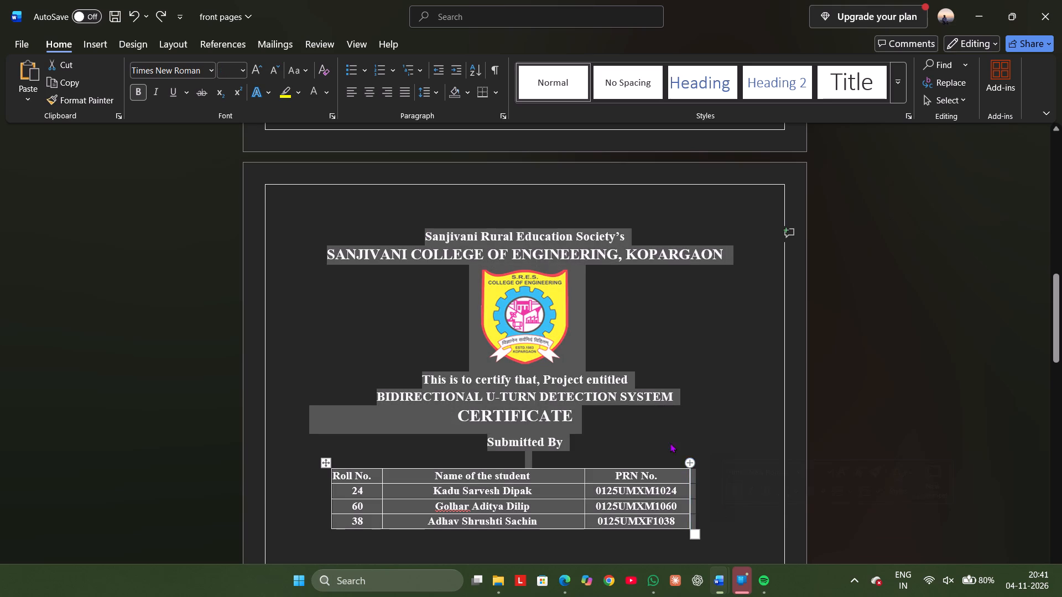
key(Up)
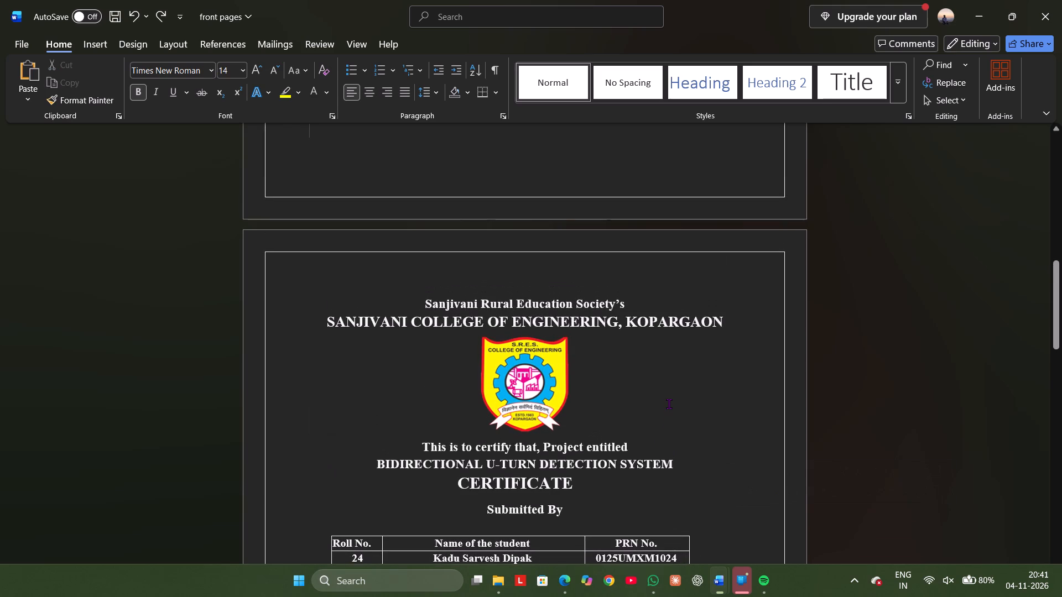
key(Down)
click(131, 326)
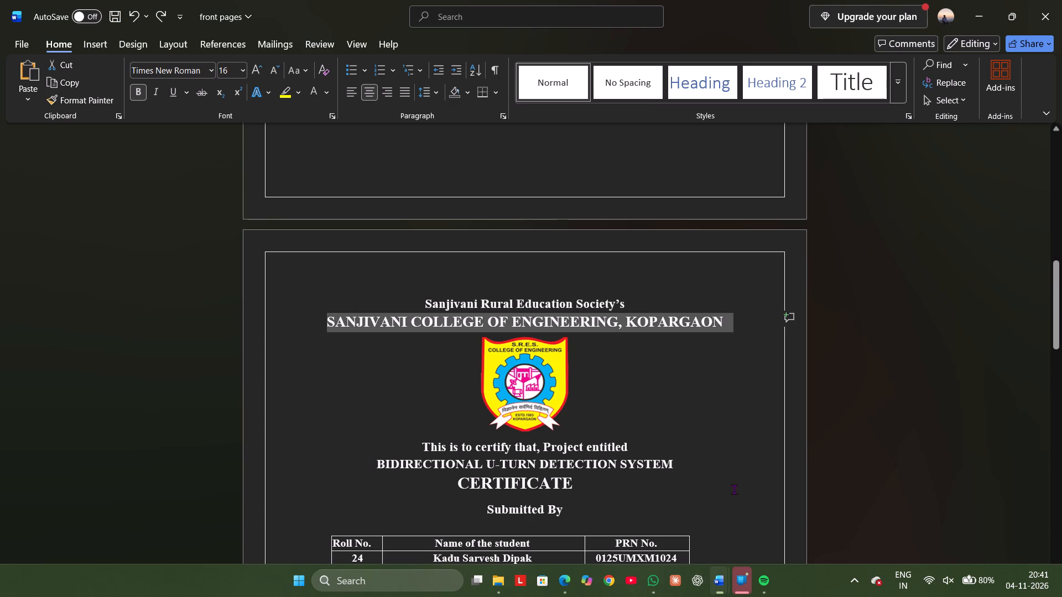
click(691, 422)
Check the partial-fulfillment statement with its college and academic year lines, and the signature block below it.
scroll(689, 418, down, 5)
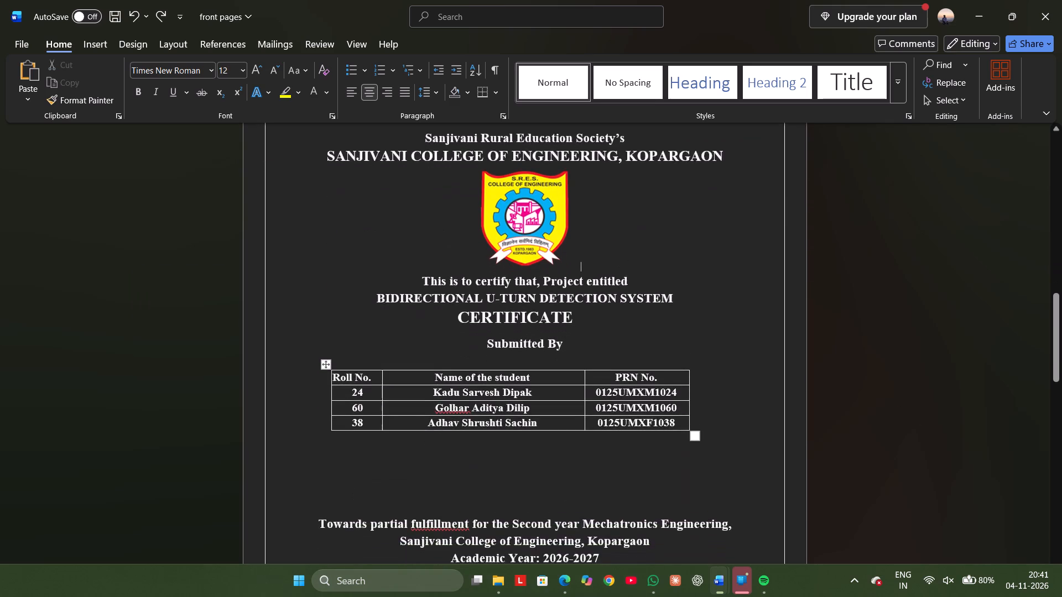
scroll(689, 416, down, 10)
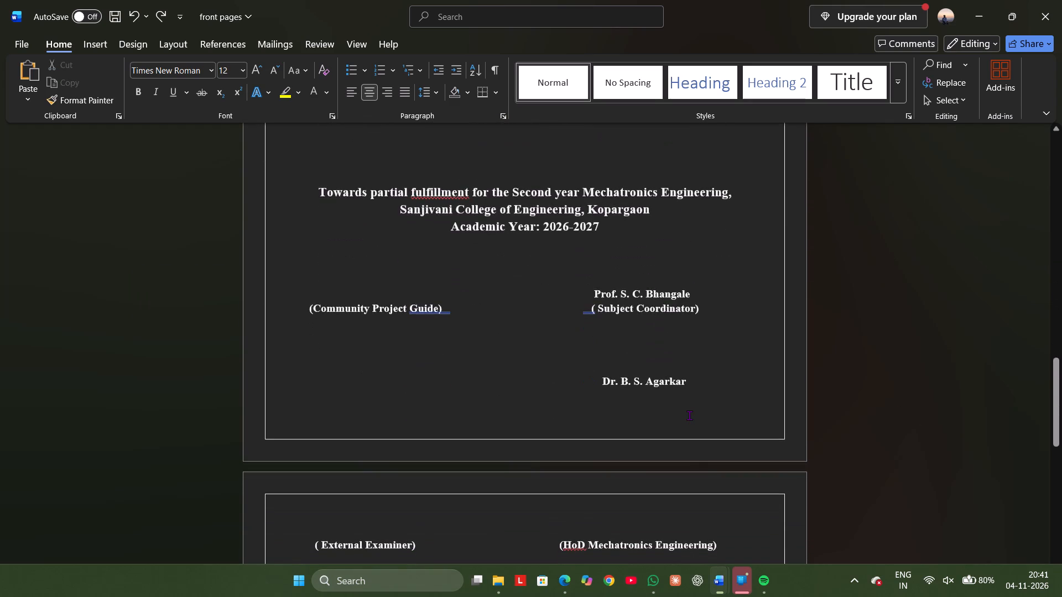
scroll(689, 415, up, 4)
drag(319, 323, 651, 368)
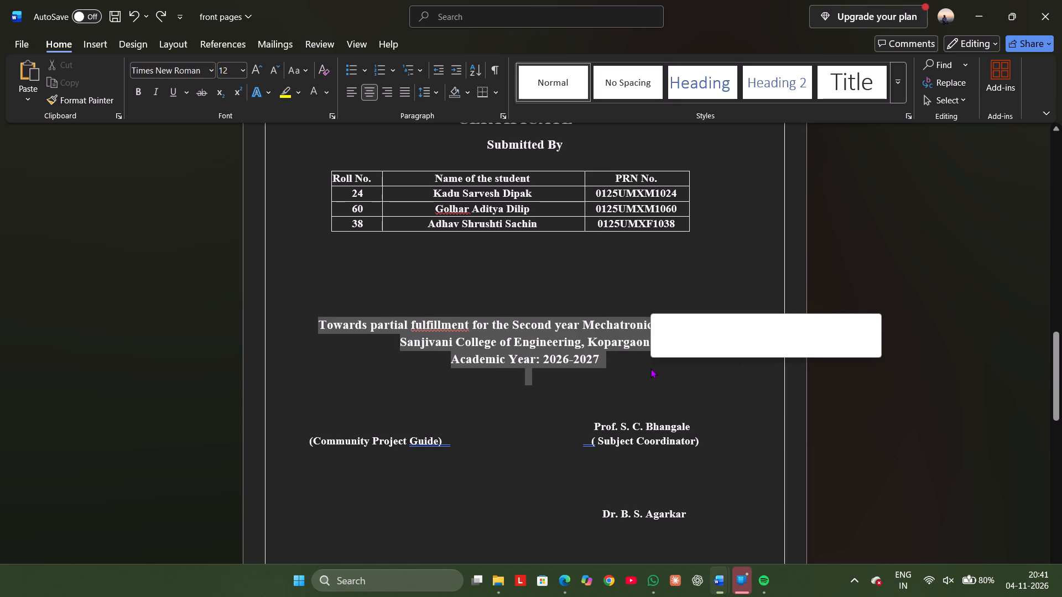
click(655, 383)
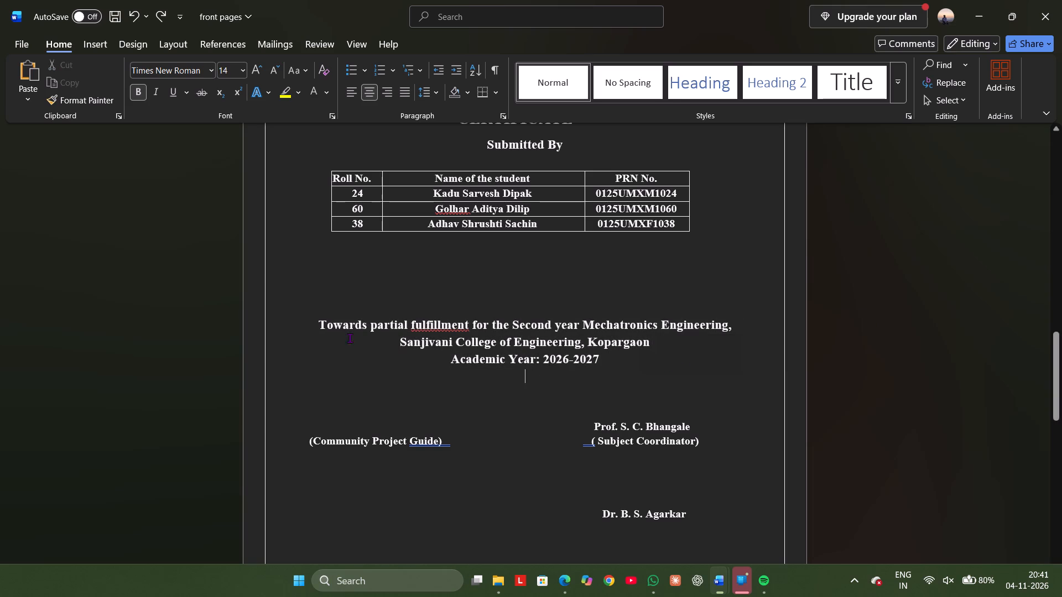
drag(319, 324, 640, 368)
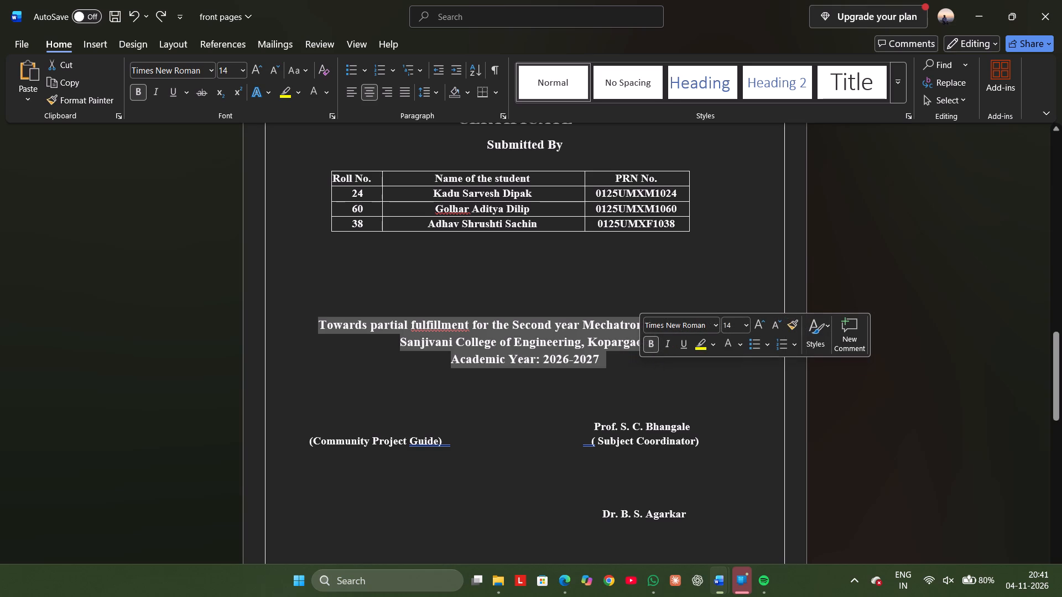
click(658, 382)
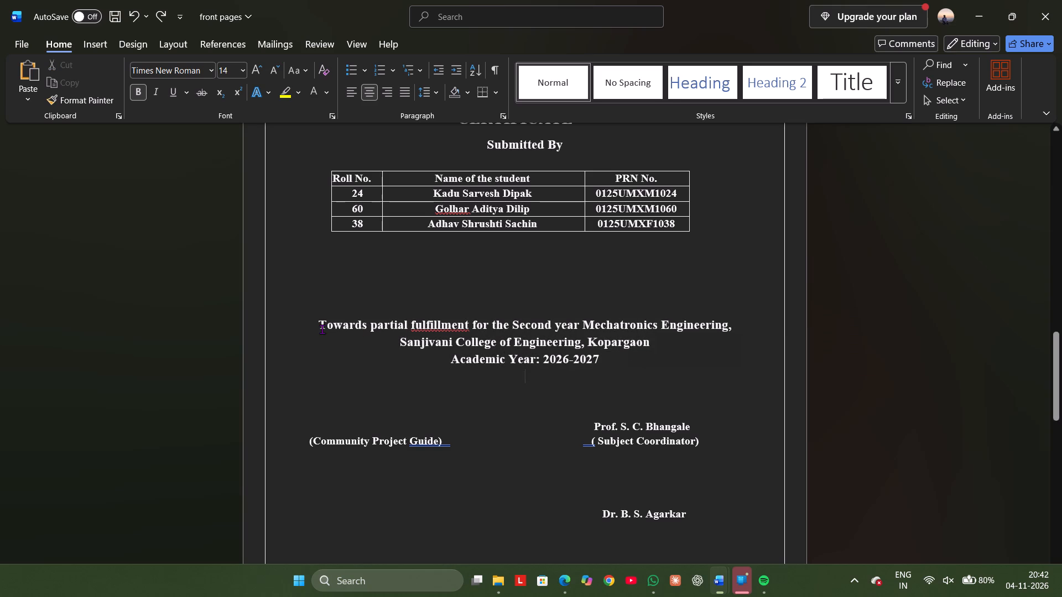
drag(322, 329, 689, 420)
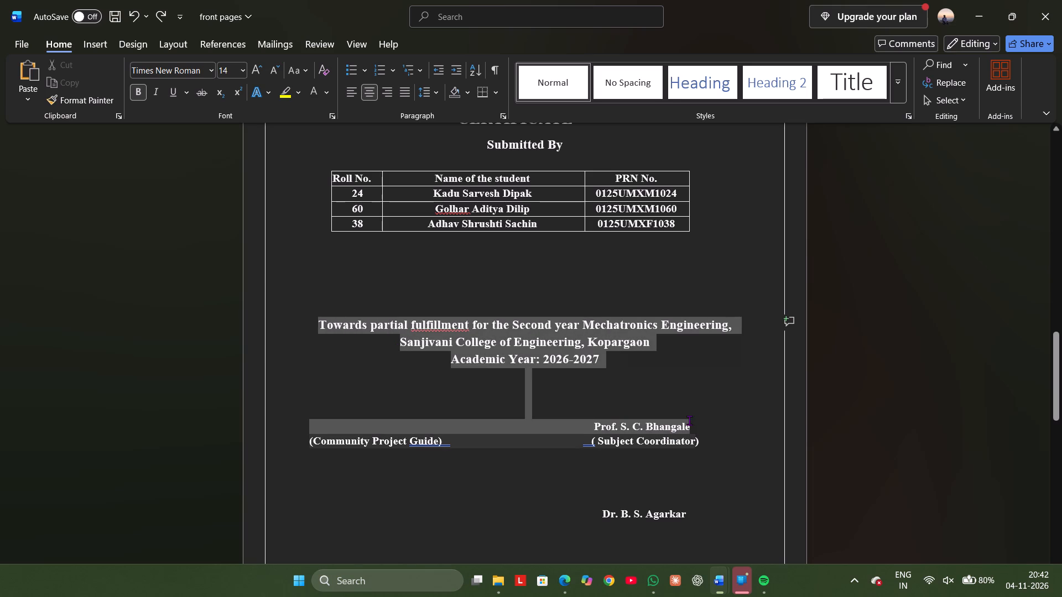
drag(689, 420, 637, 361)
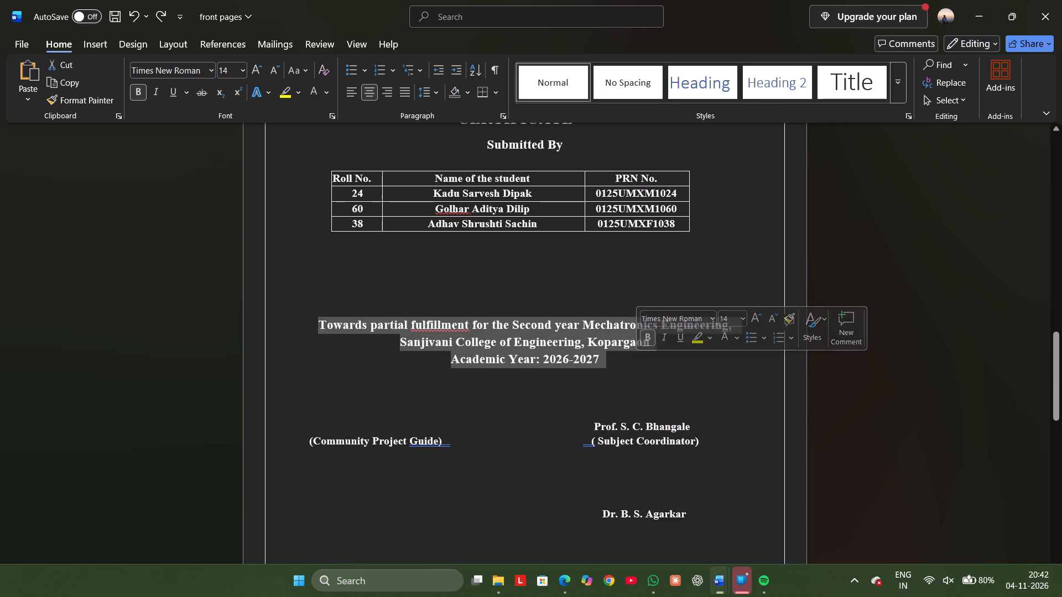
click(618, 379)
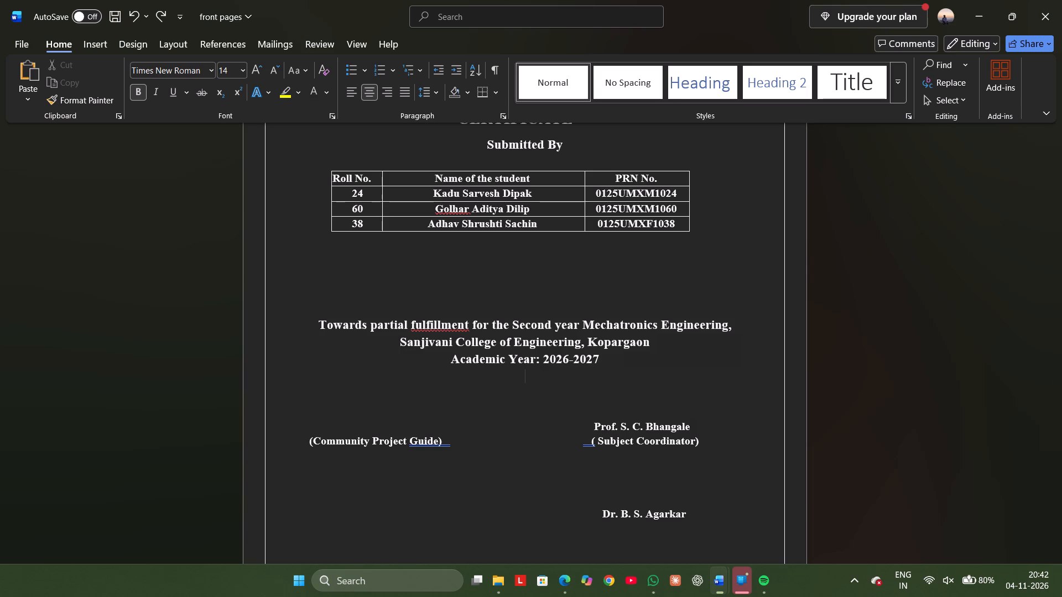
Delete the extra blank lines between the student table and the partial-fulfillment statement to pull the signature block up onto the certificate page.
scroll(619, 381, down, 5)
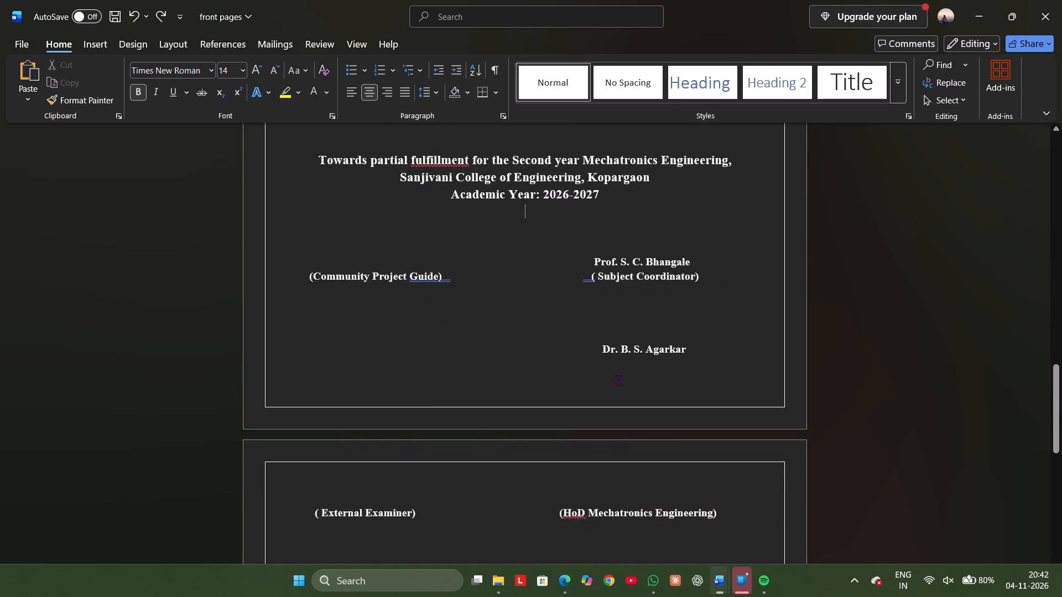
scroll(618, 380, down, 4)
scroll(618, 380, up, 11)
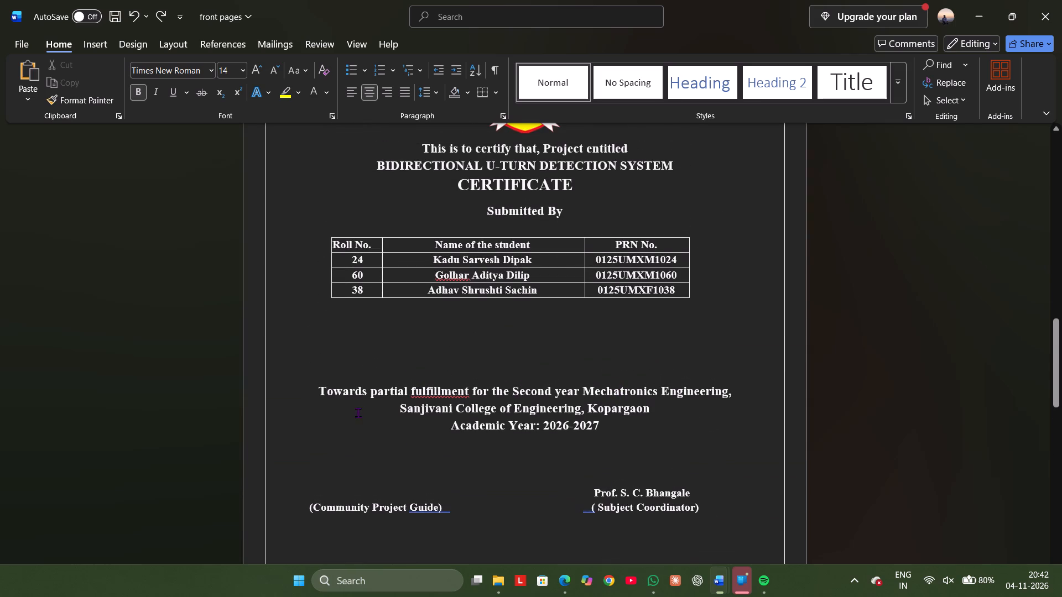
click(318, 390)
key(BackSpace)
key(BackSpace)
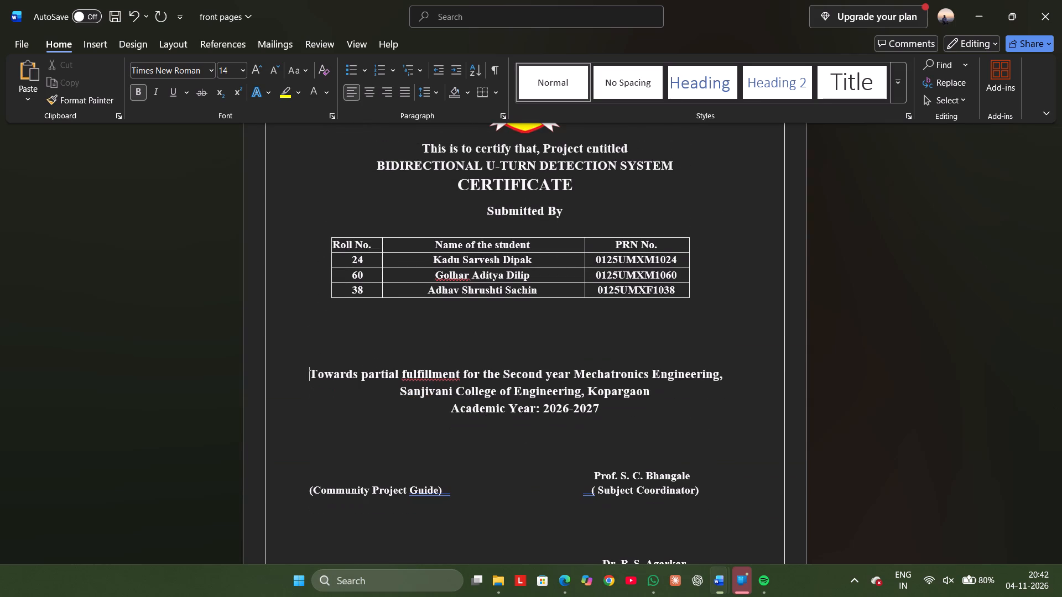
key(BackSpace)
Save the front pages document with the tightened certificate layout.
scroll(403, 437, down, 12)
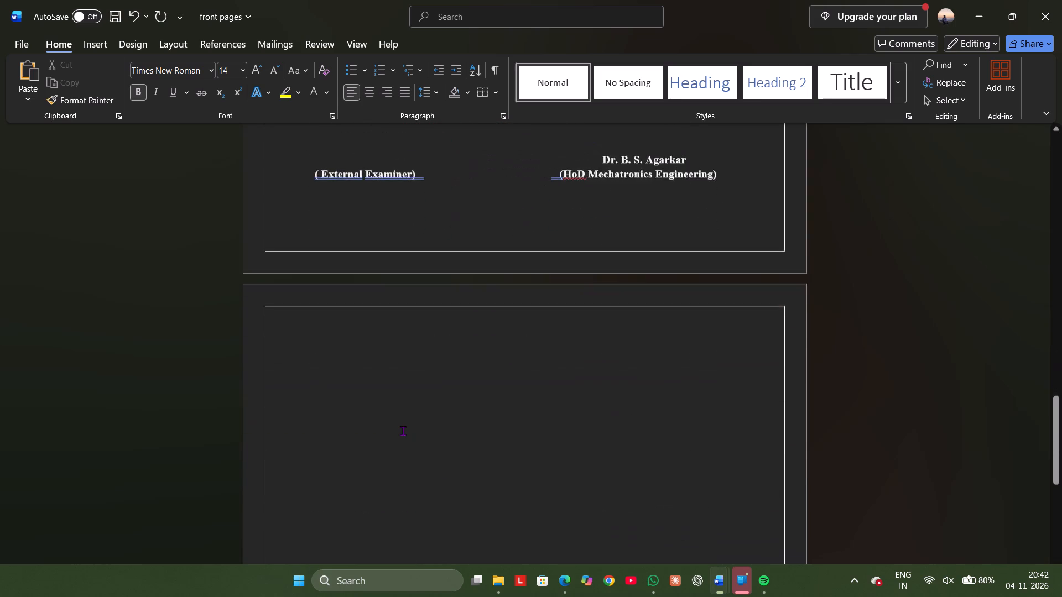
scroll(403, 431, up, 5)
scroll(403, 431, down, 7)
scroll(403, 431, up, 20)
scroll(403, 431, up, 8)
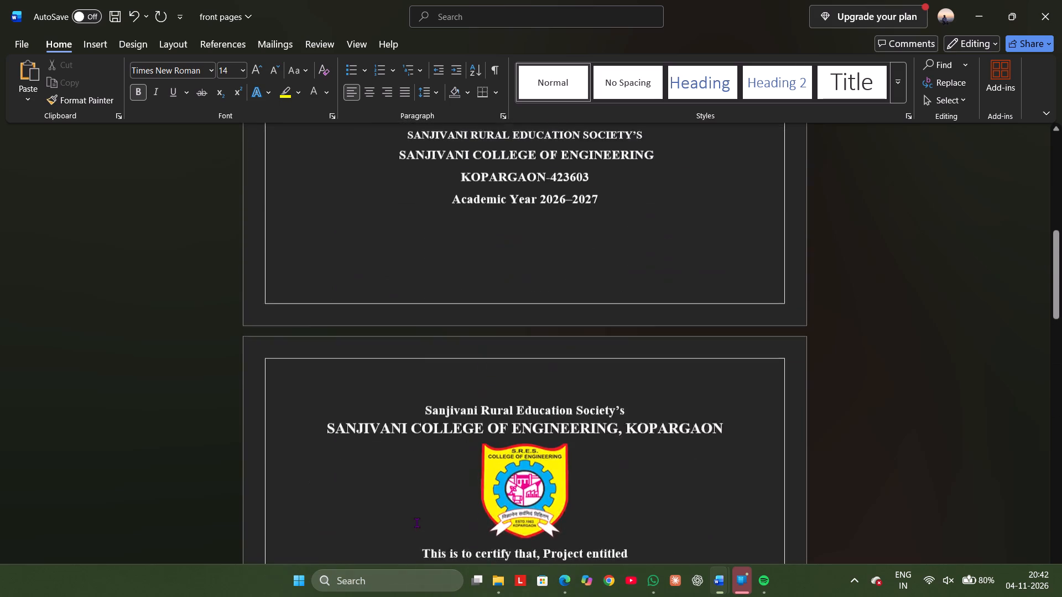
scroll(417, 522, up, 20)
scroll(417, 522, up, 2)
key(ctrl+s)
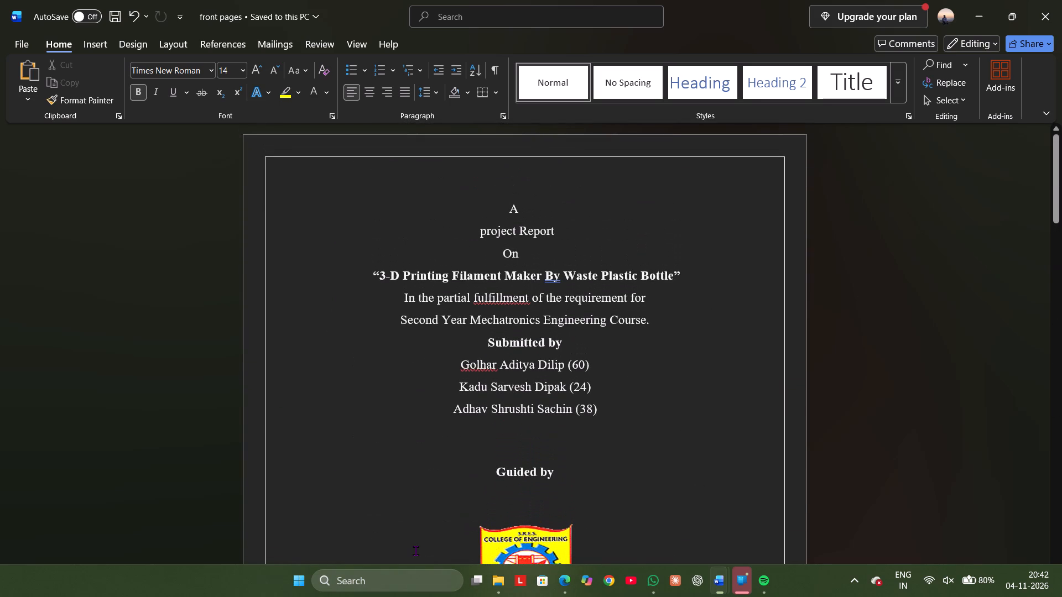
key(ctrl+s)
key(ctrl+s)
key(ctrl+s)
key(ctrl+s)
Review the title page from the project title and member names down to the department, college and academic year lines.
scroll(546, 401, down, 5)
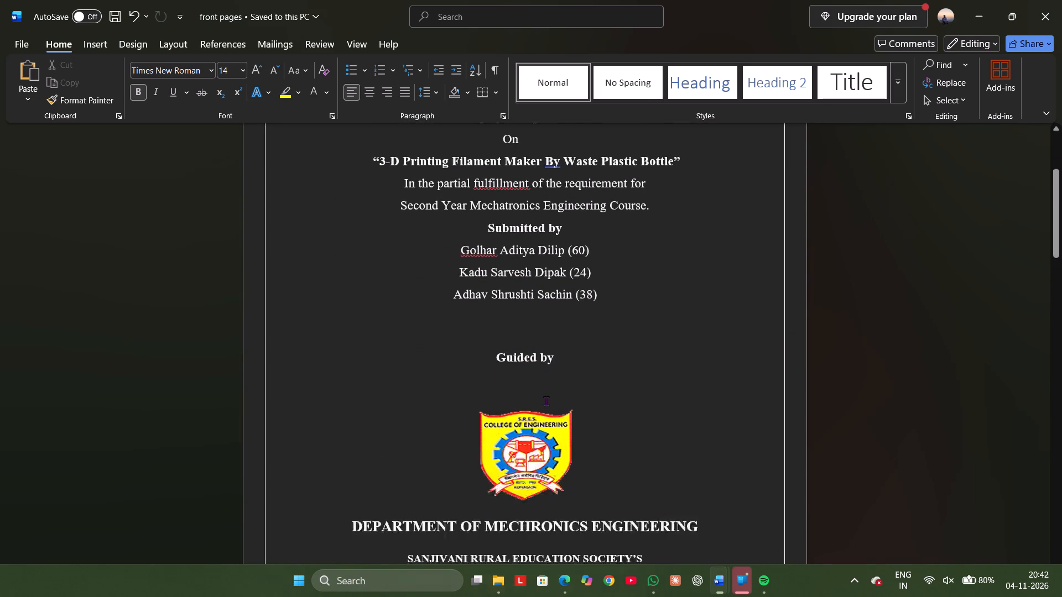
scroll(546, 401, down, 2)
scroll(546, 400, up, 17)
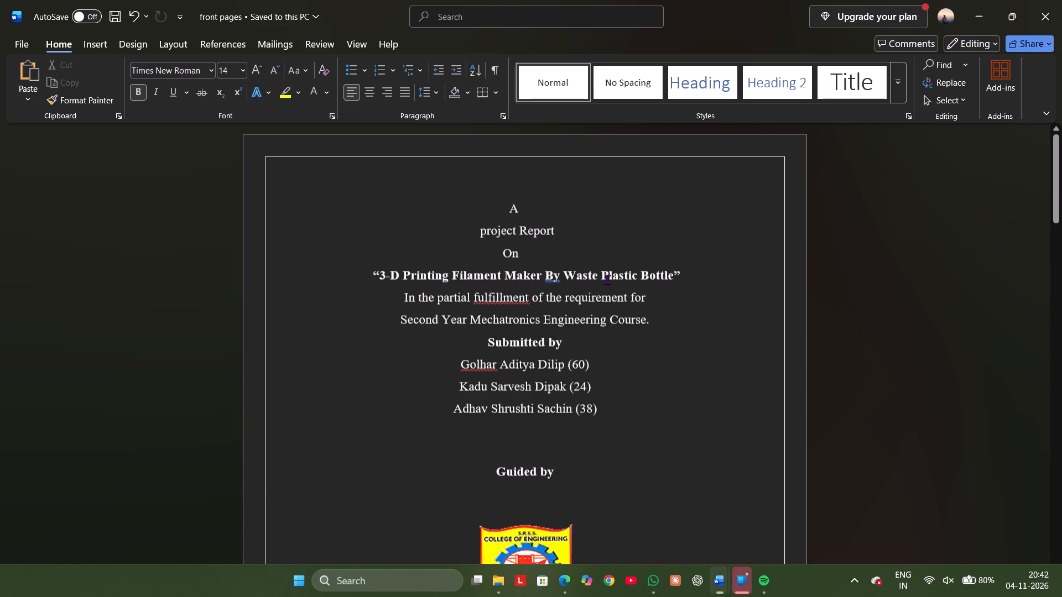
click(675, 275)
scroll(414, 327, down, 13)
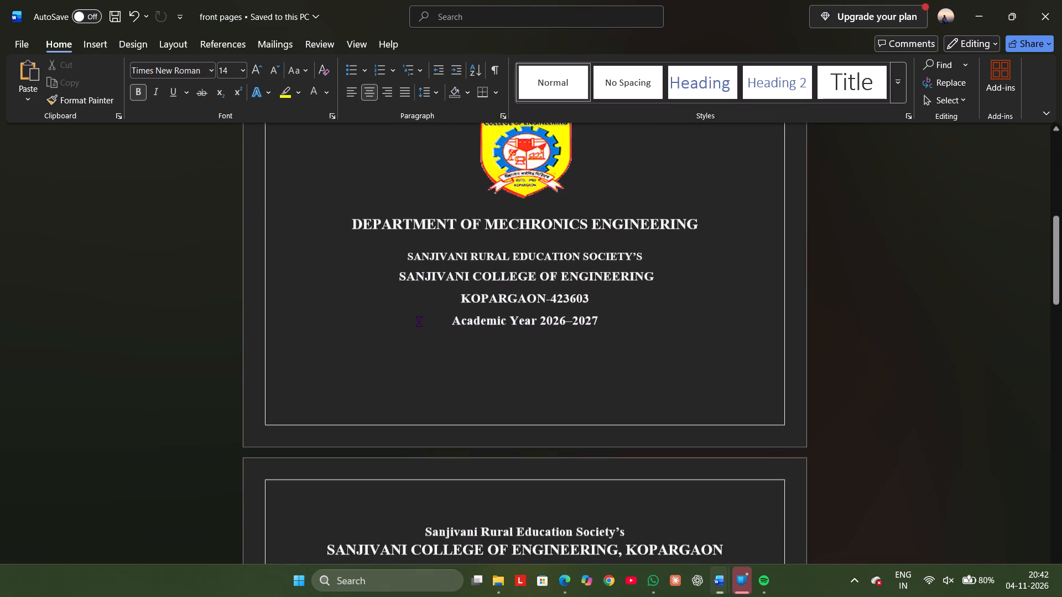
scroll(419, 321, up, 4)
Review the certificate page from its heading and student table down to the signature block, and the page after it.
scroll(424, 300, down, 20)
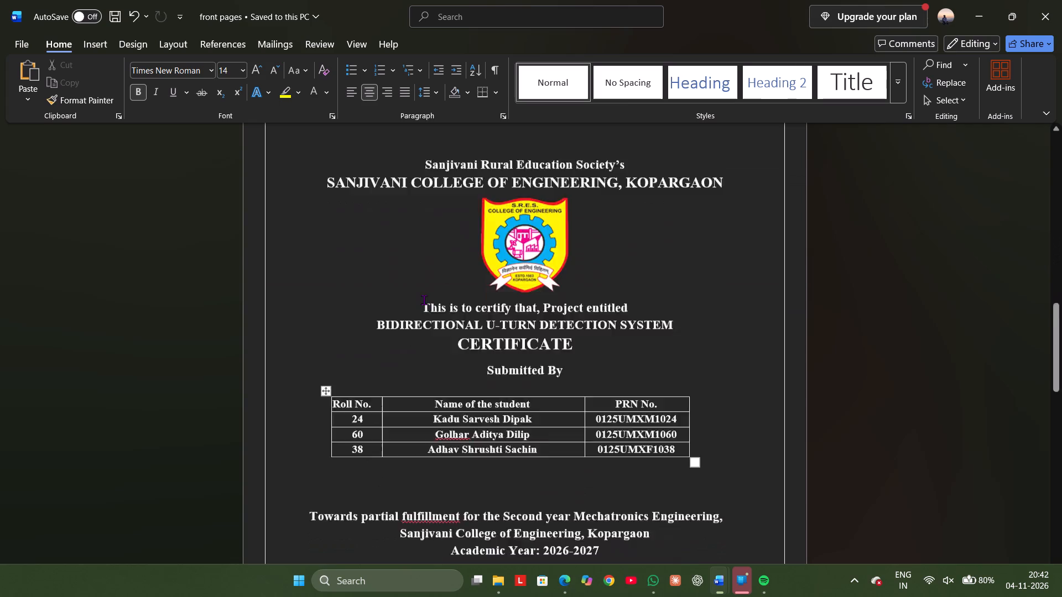
scroll(424, 300, down, 6)
scroll(424, 299, up, 5)
scroll(425, 302, down, 1)
scroll(425, 302, up, 2)
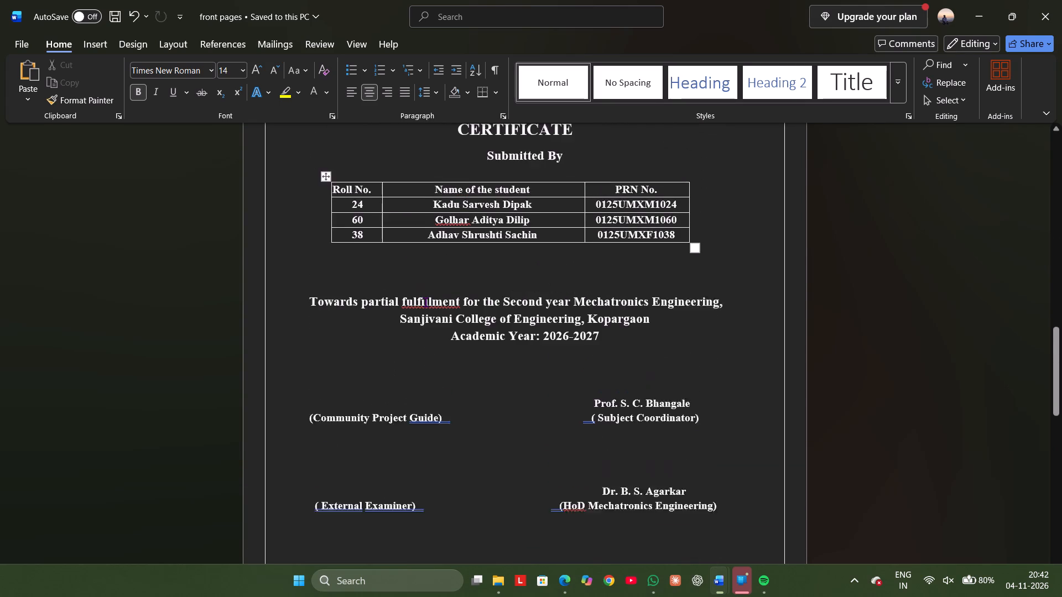
scroll(618, 280, down, 6)
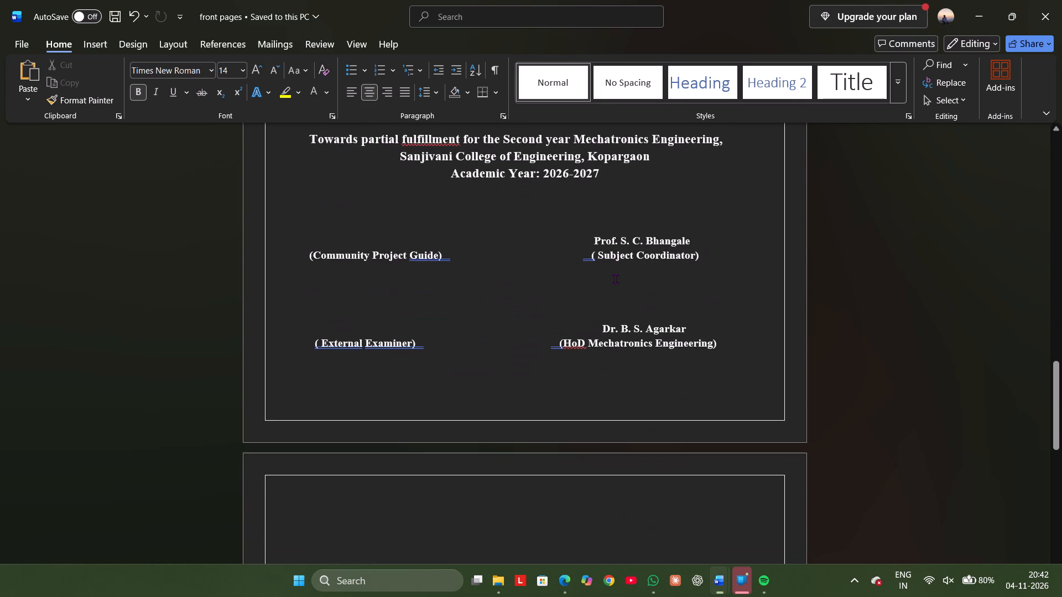
scroll(615, 277, down, 8)
click(614, 277)
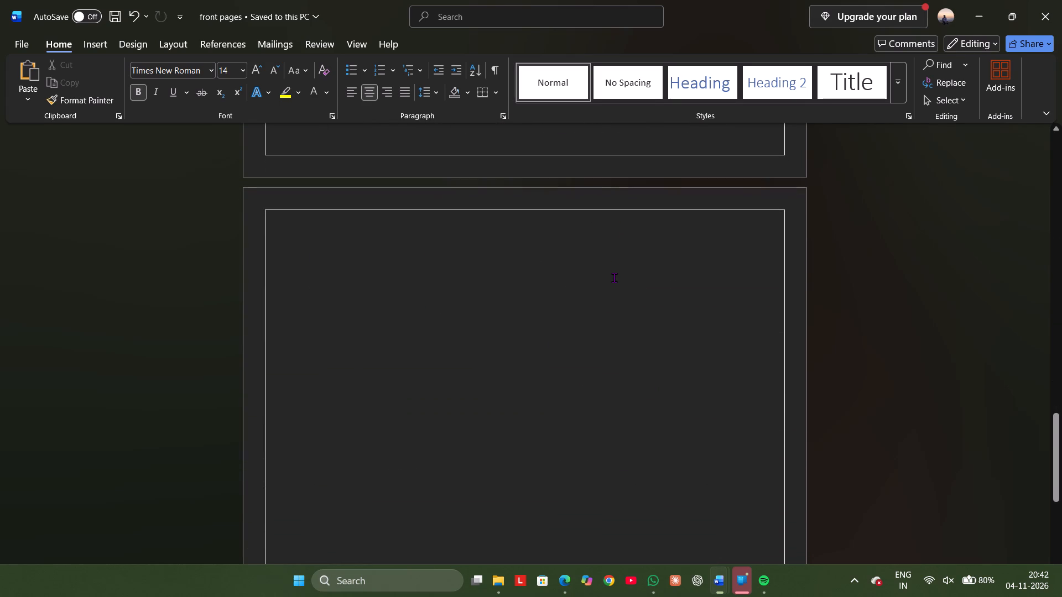
Close the front pages document and the Number_Guessing_Game_Report document, discarding the report's unsaved changes.
click(1050, 9)
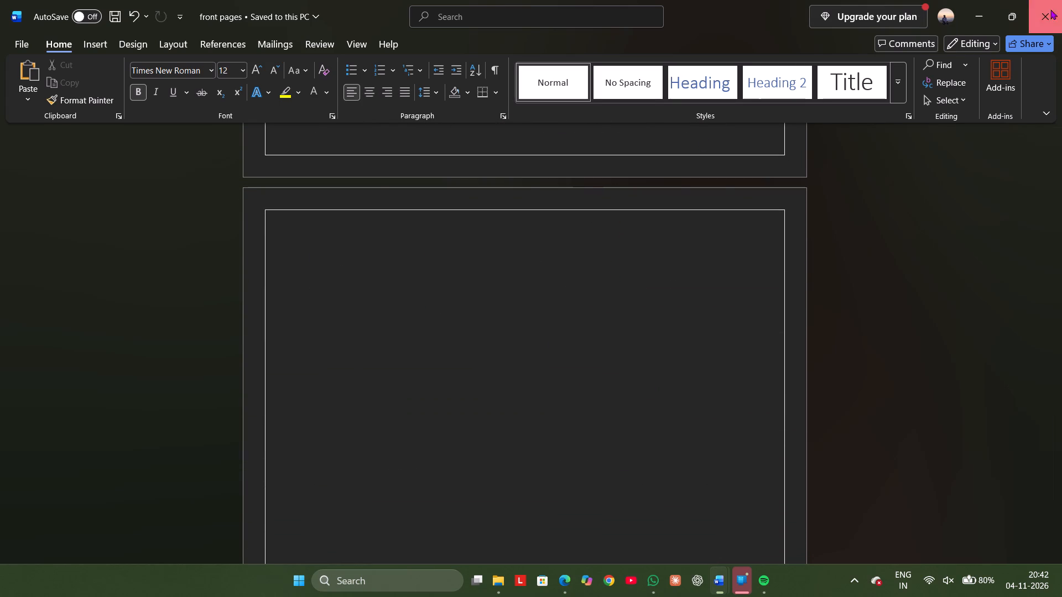
click(1030, 16)
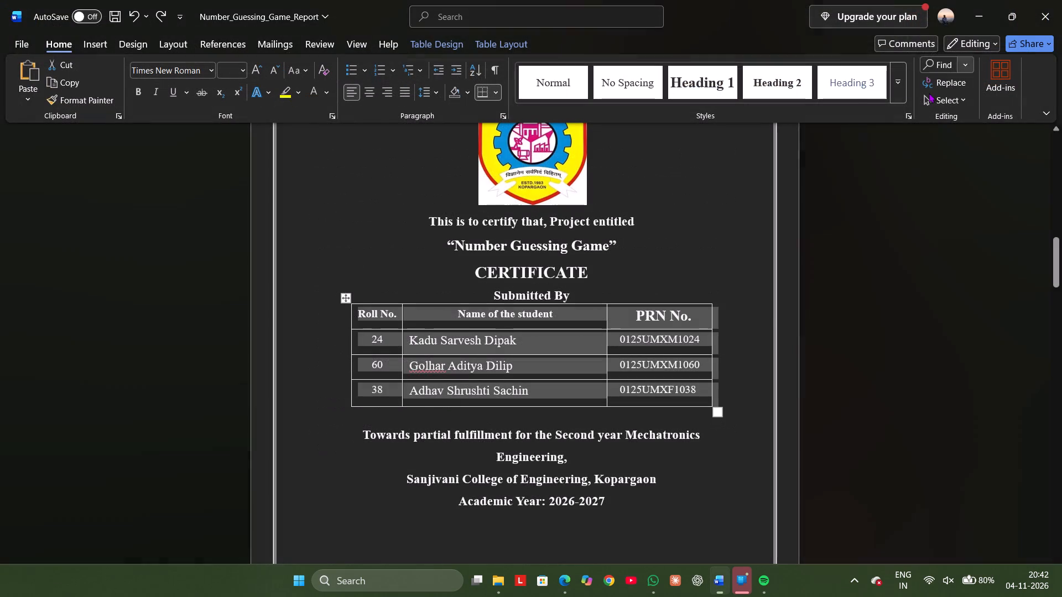
click(1049, 13)
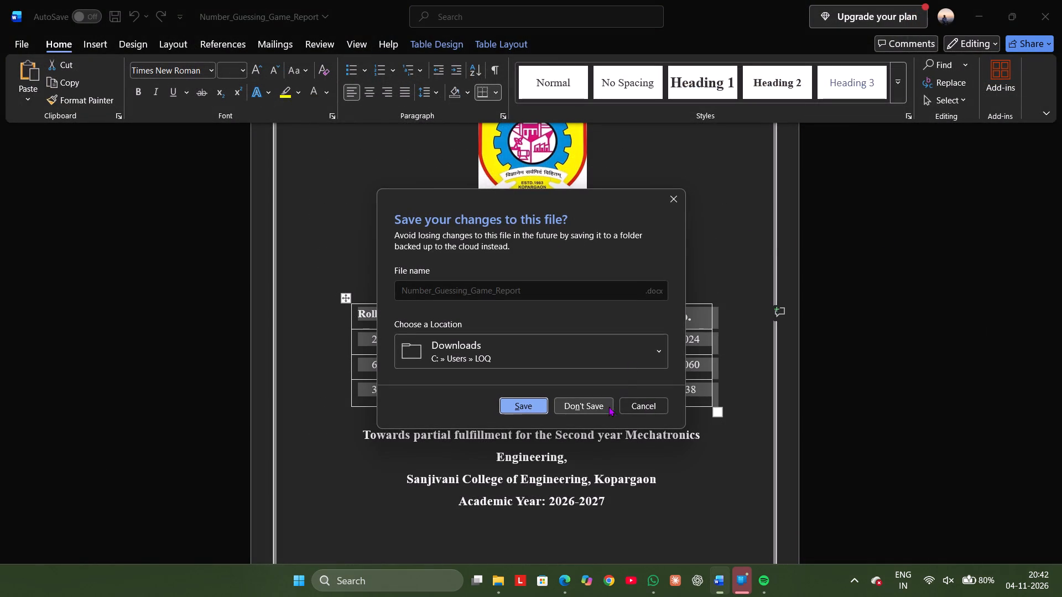
click(594, 404)
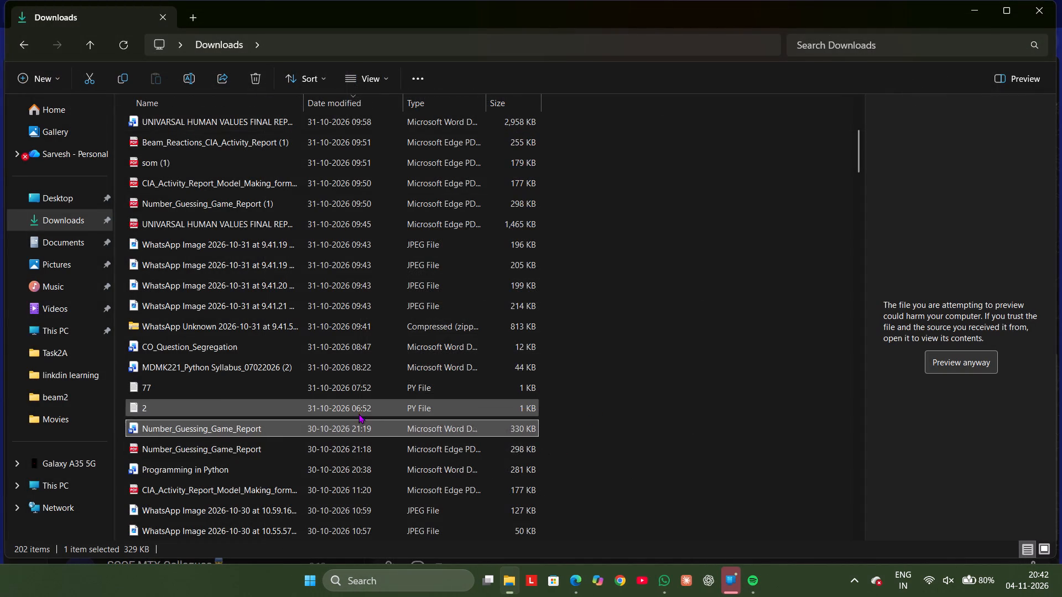
Reopen the front pages document from the Downloads folder, check its title and certificate pages, and close it.
scroll(357, 410, up, 12)
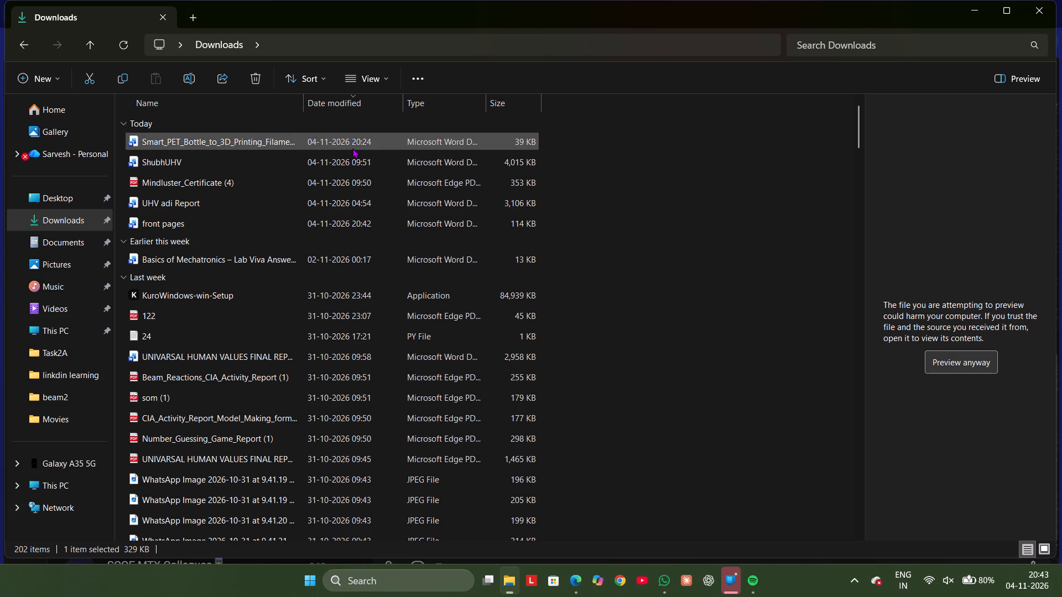
double_click(296, 222)
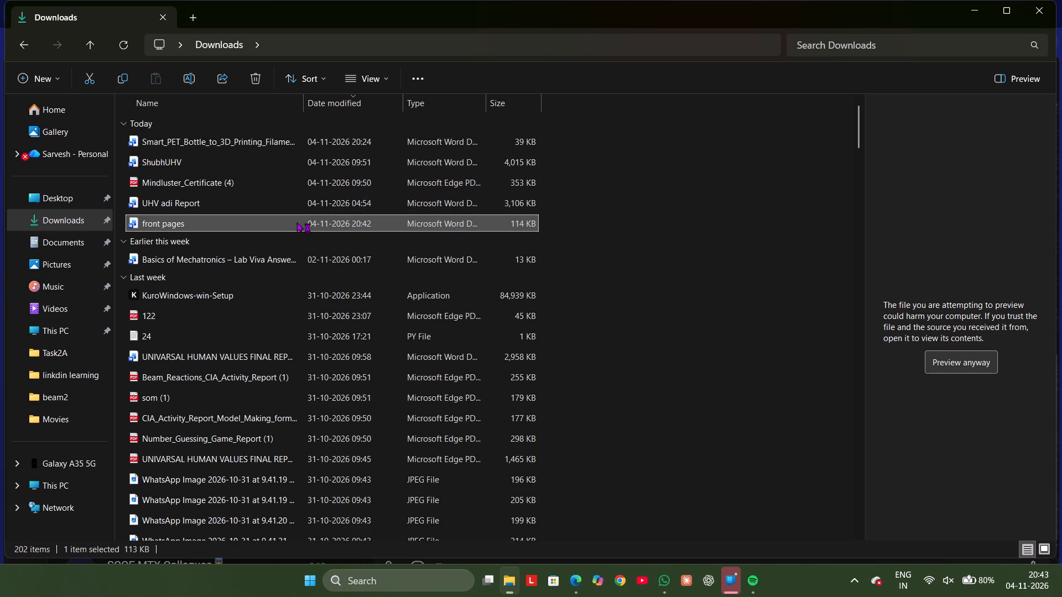
scroll(644, 211, down, 7)
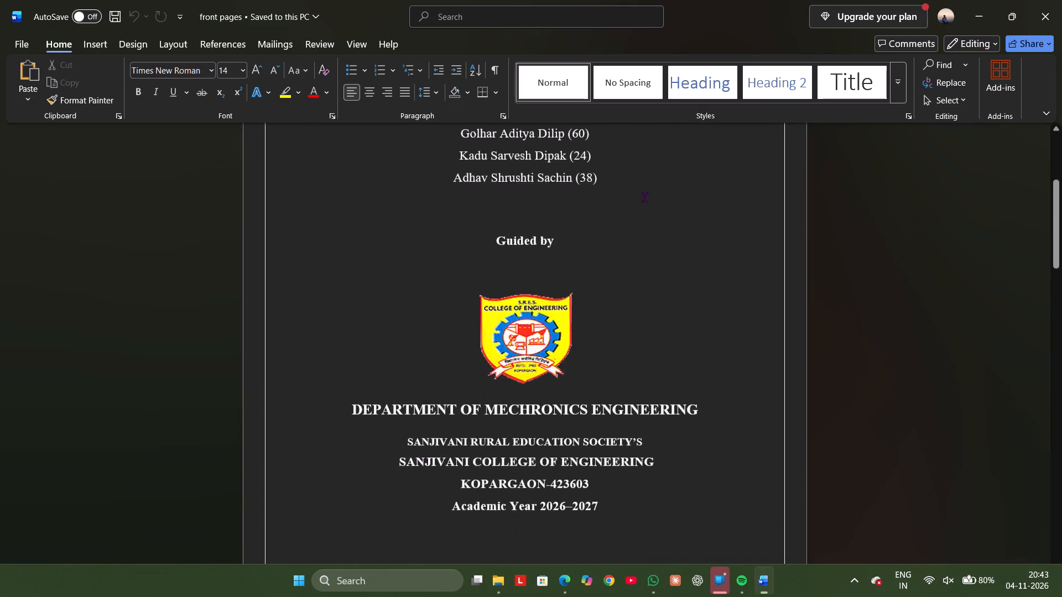
scroll(644, 196, down, 20)
scroll(644, 196, down, 2)
click(1056, 2)
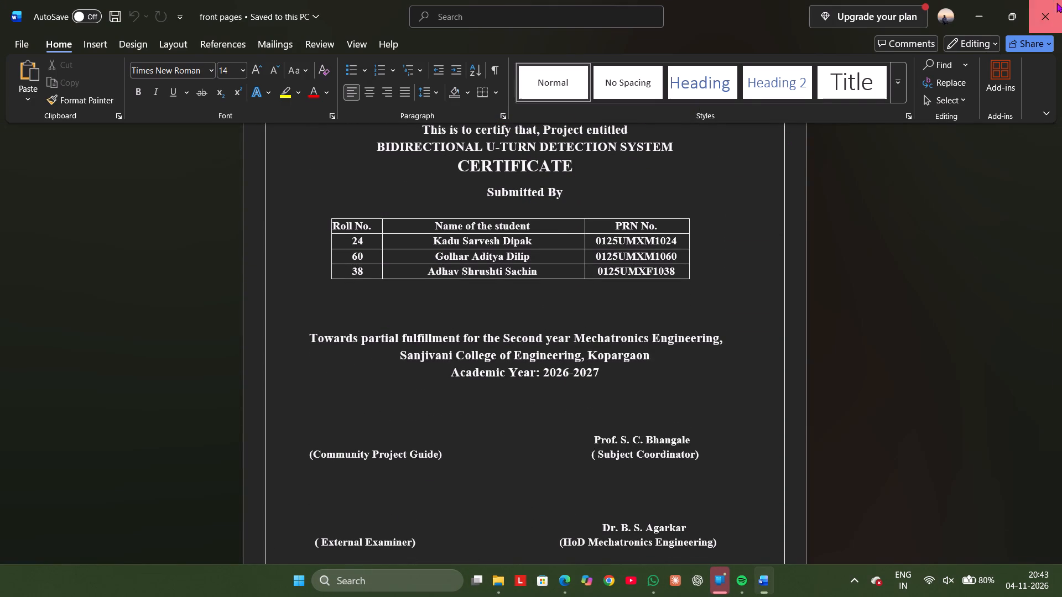
scroll(352, 275, up, 8)
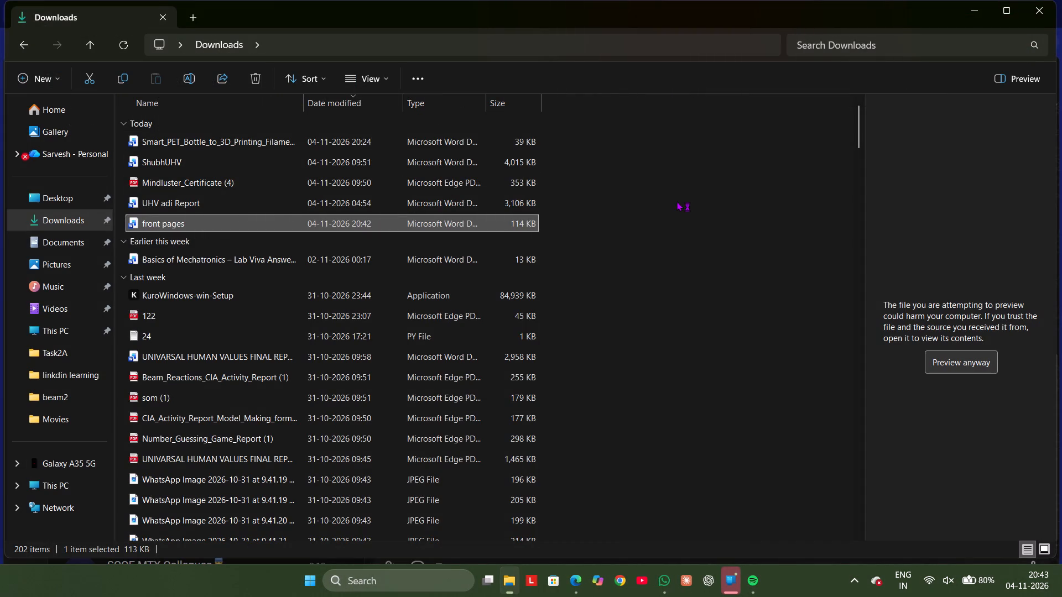
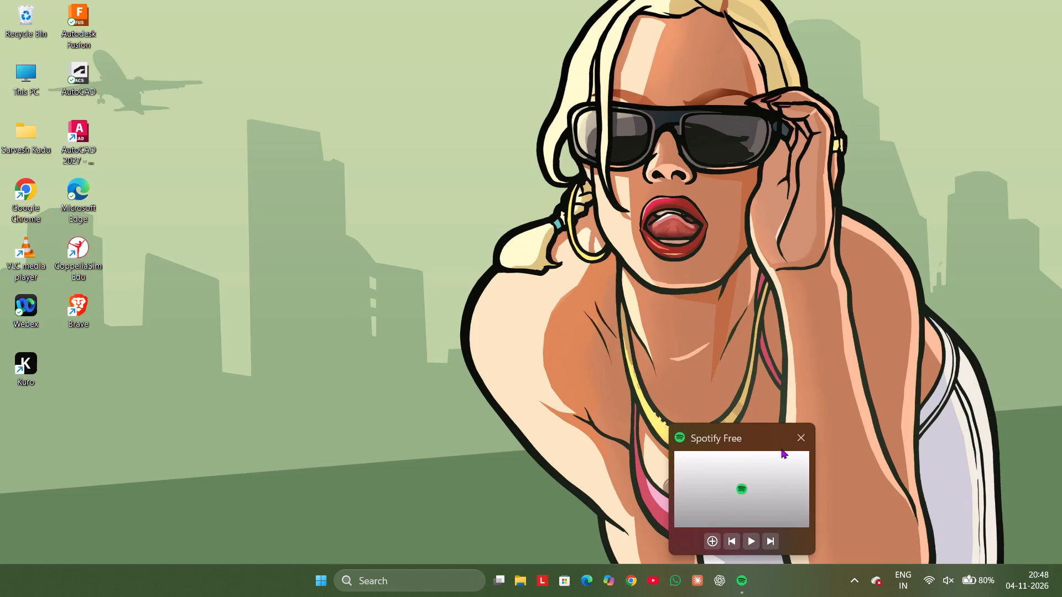
Close the Spotify Free window from its taskbar preview.
click(799, 439)
Open the Shut Down Windows dialog from the desktop.
key(alt+F4)
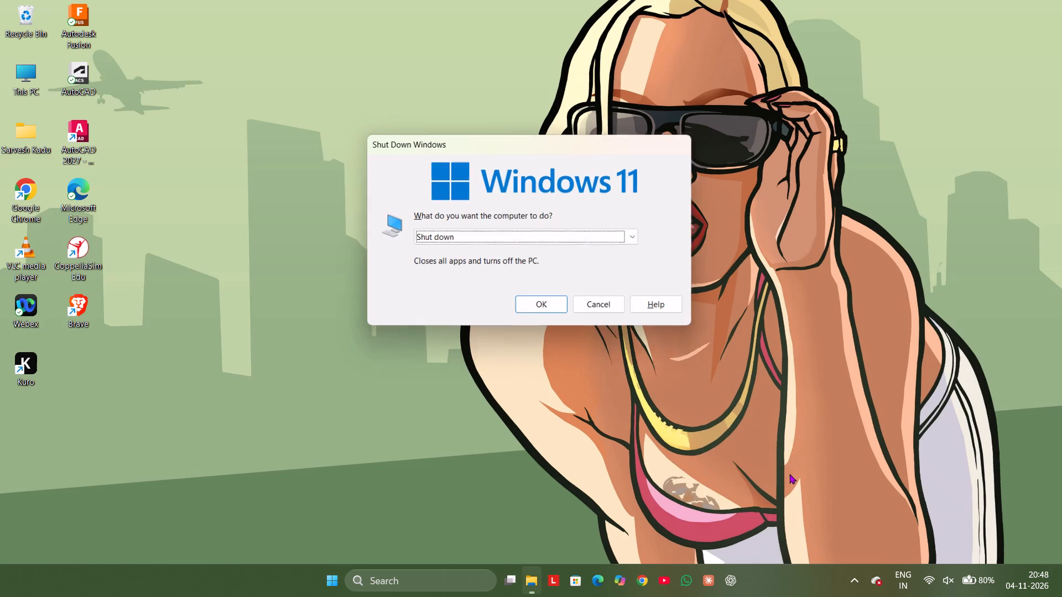